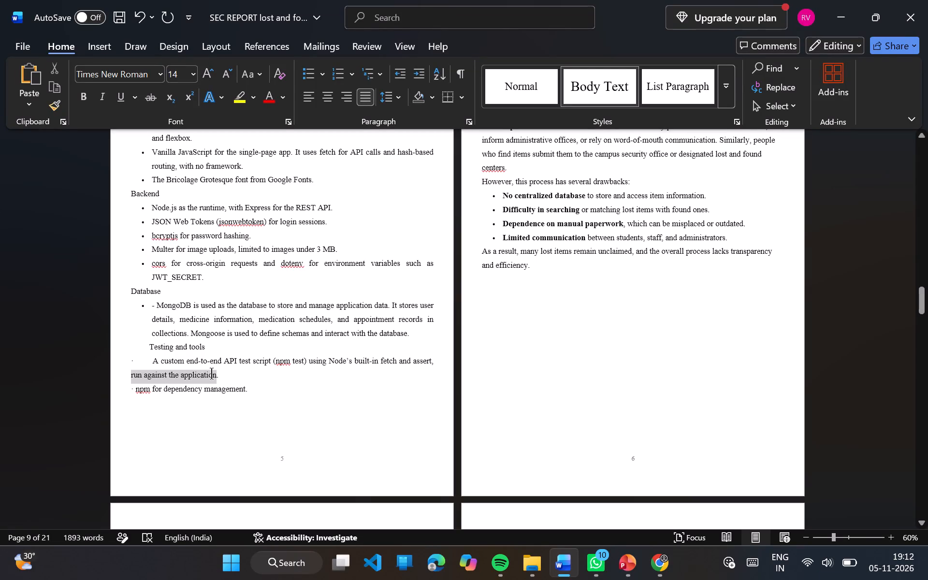
{"action": "left_click_drag", "start_coordinate": [212, 373], "coordinate": [249, 388]}
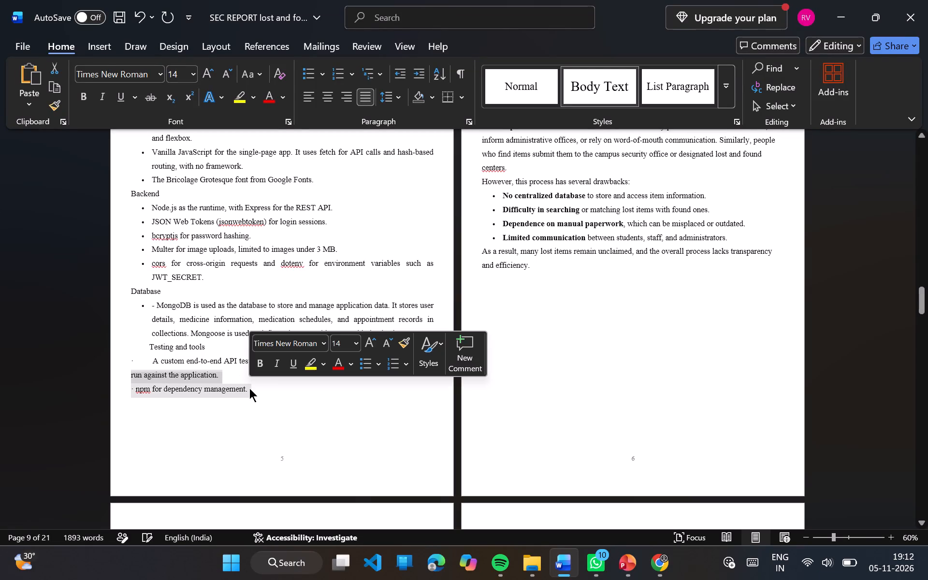
{"action": "left_click", "coordinate": [333, 99]}
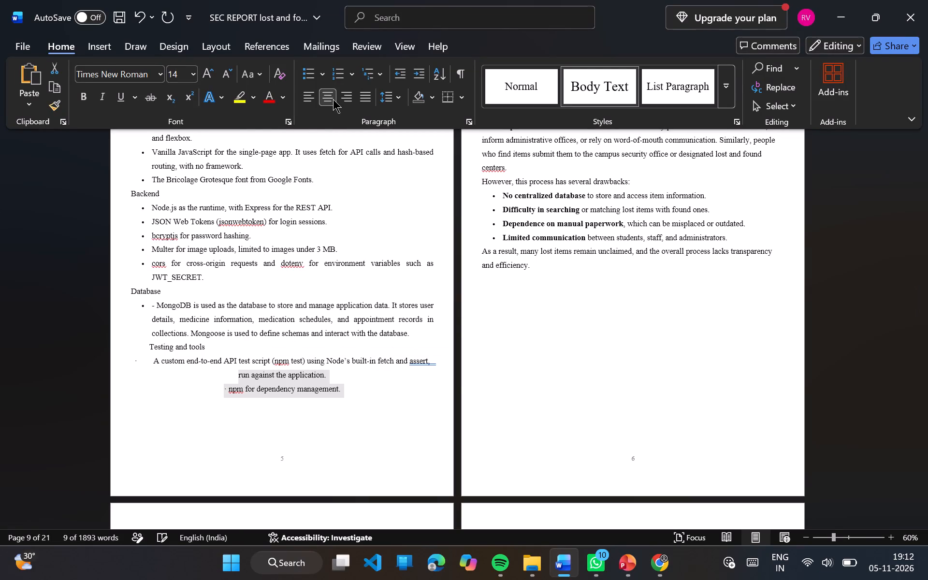
{"action": "left_click", "coordinate": [315, 101]}
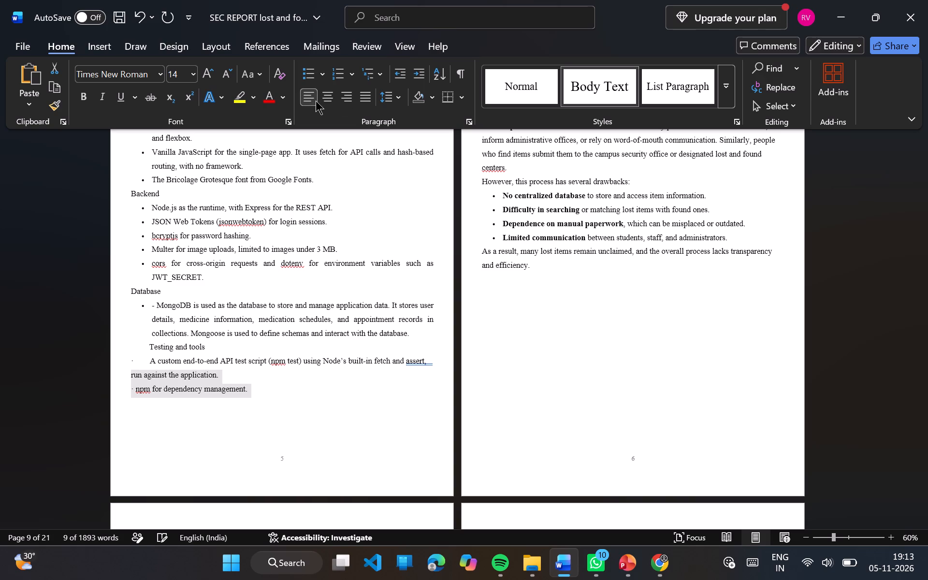
{"action": "left_click", "coordinate": [361, 100]}
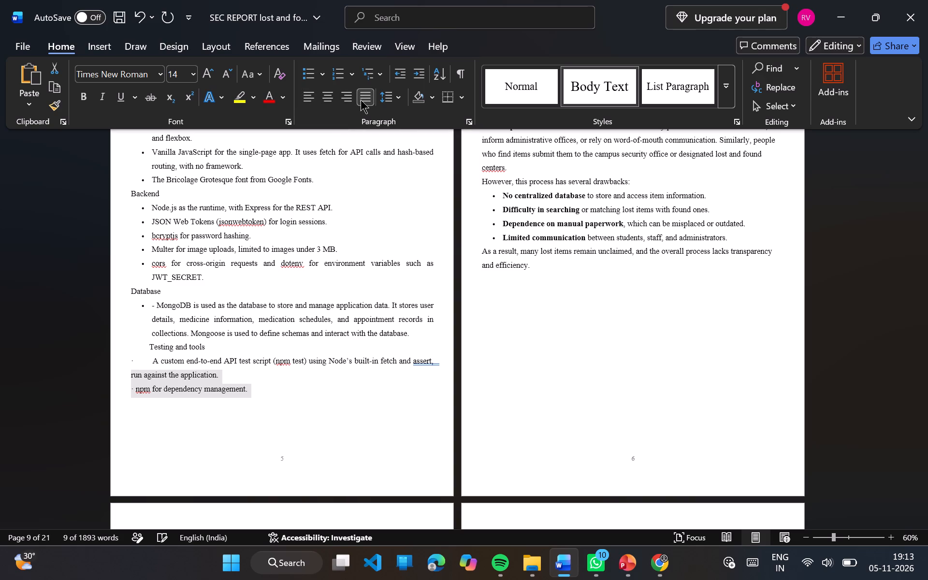
{"action": "left_click", "coordinate": [327, 102]}
{"action": "left_click", "coordinate": [312, 102]}
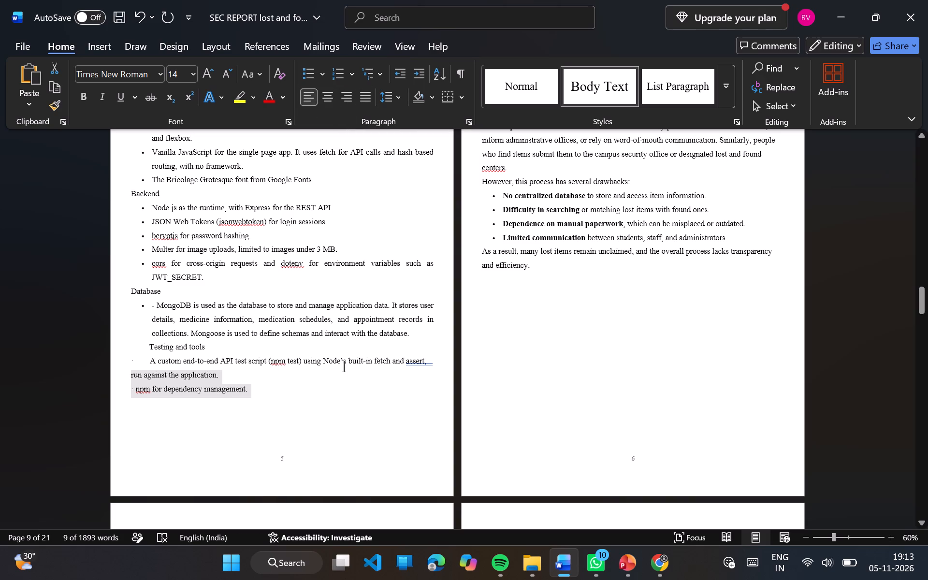
{"action": "left_click", "coordinate": [333, 382]}
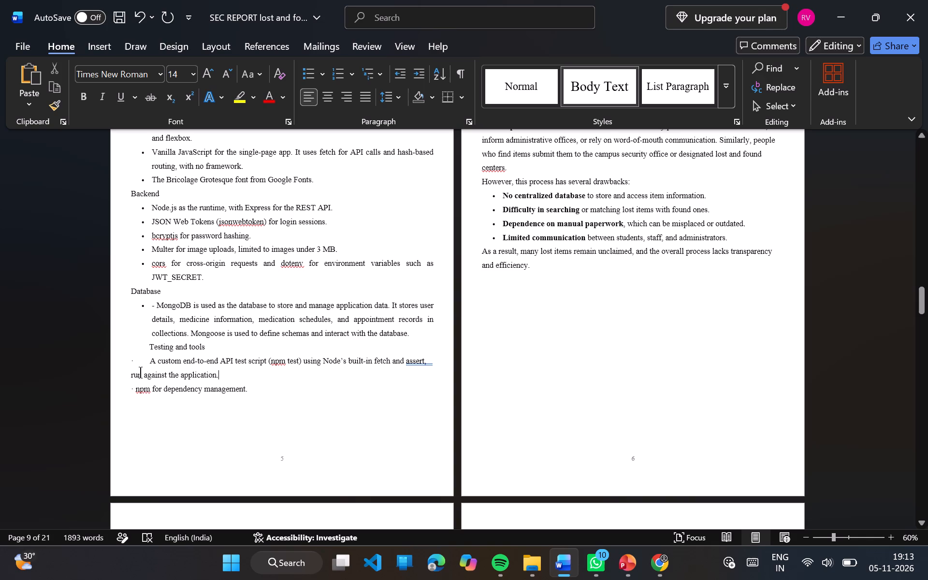
Increase the indent of the test-script and npm lines under Testing and tools by one level.
{"action": "left_click_drag", "start_coordinate": [129, 376], "coordinate": [254, 391]}
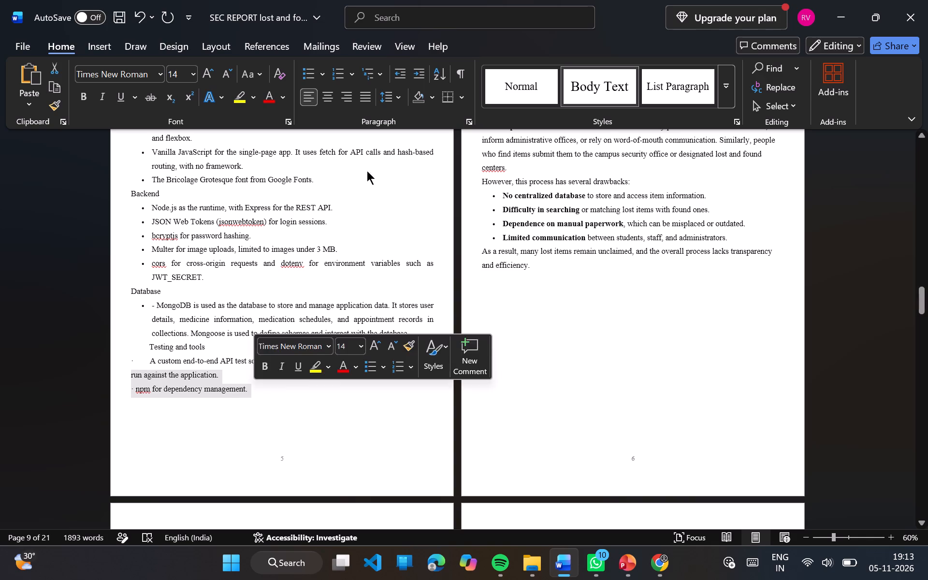
{"action": "left_click", "coordinate": [415, 70]}
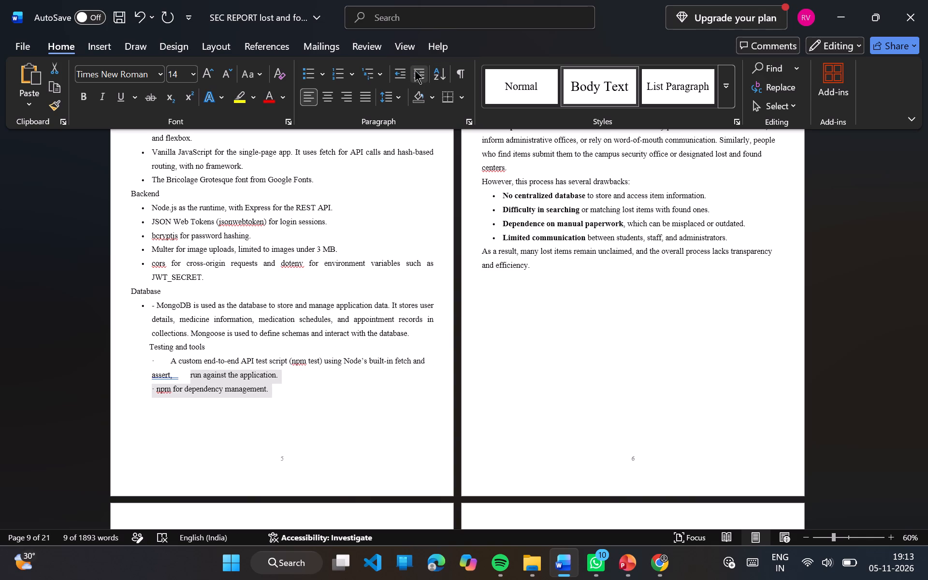
{"action": "left_click", "coordinate": [309, 410]}
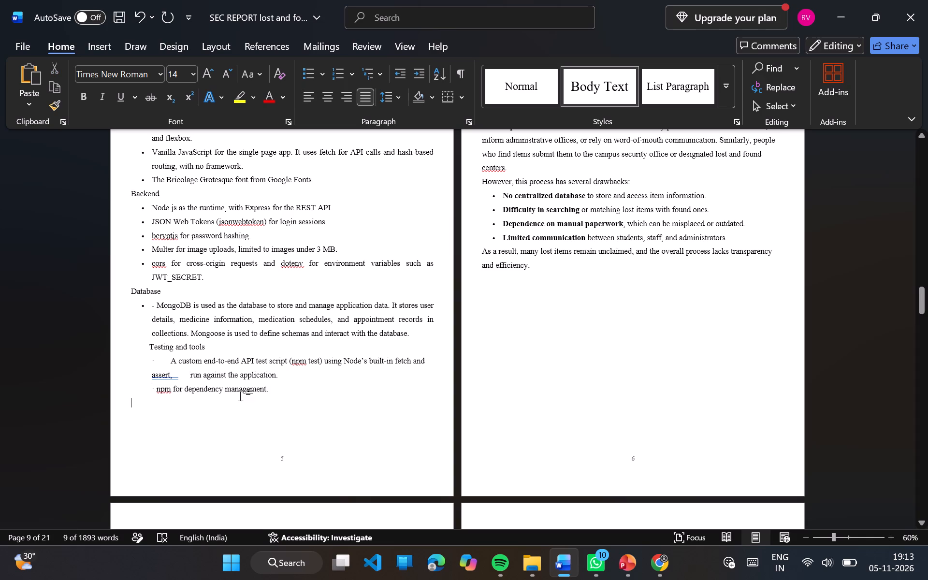
Delete the extra gap before "run against the application" so that a single space follows "assert,".
{"action": "left_click", "coordinate": [191, 370]}
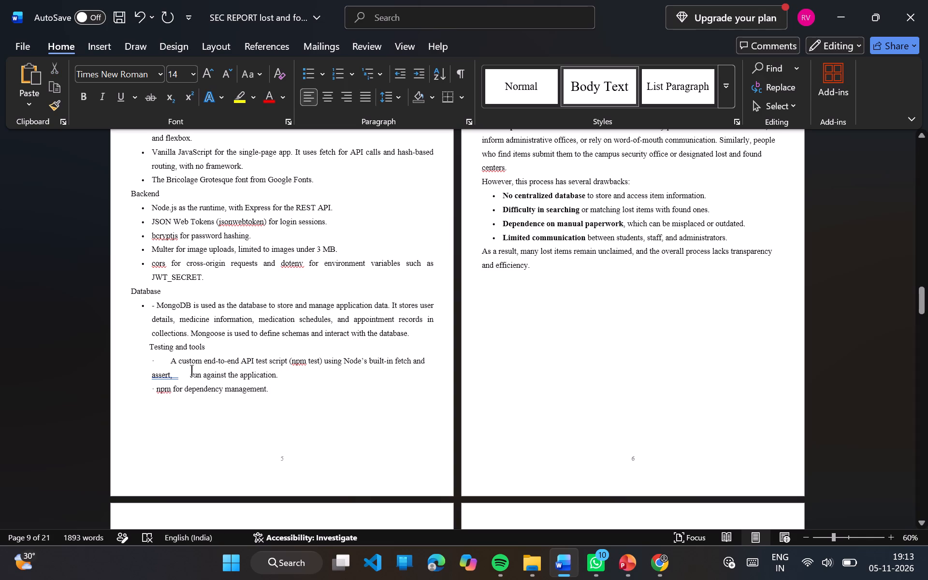
{"action": "key", "text": "BackSpace"}
{"action": "key", "text": "BackSpace"}
{"action": "key", "text": "BackSpace"}
{"action": "key", "text": "BackSpace"}
{"action": "key", "text": "BackSpace"}
{"action": "key", "text": "BackSpace"}
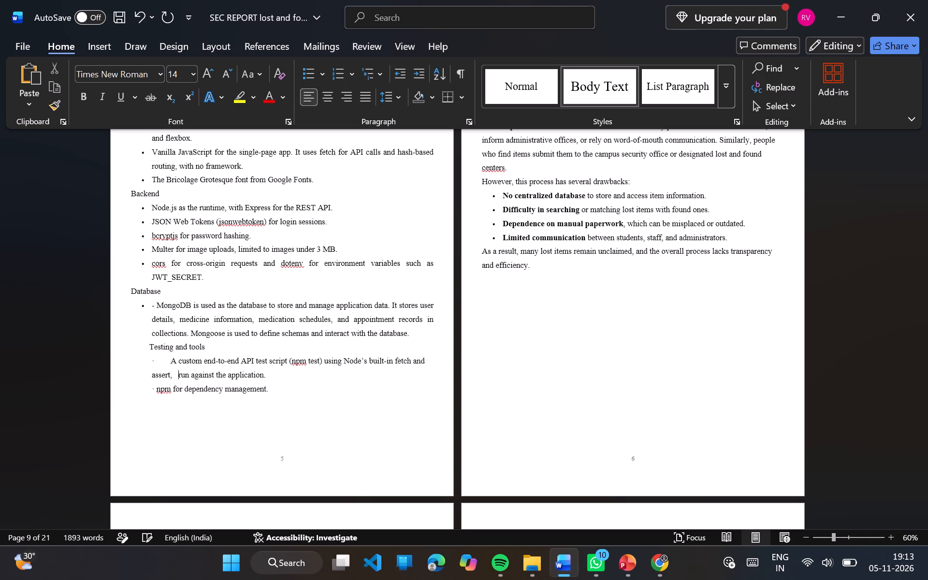
{"action": "key", "text": "BackSpace"}
{"action": "key", "text": "BackSpace"}
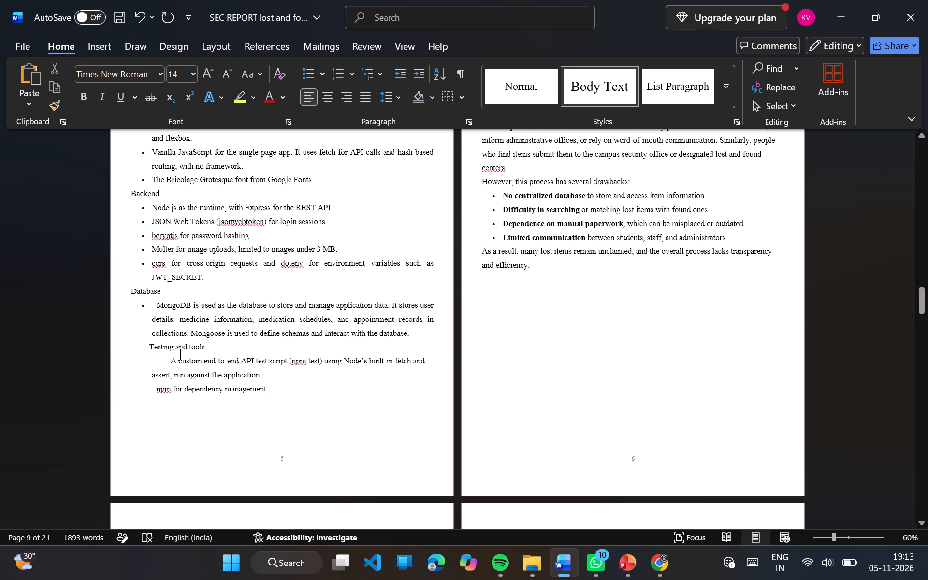
Remove the dot, the gap and the line break in front of "A custom end-to-end API test script".
{"action": "left_click", "coordinate": [170, 357]}
{"action": "key", "text": "BackSpace"}
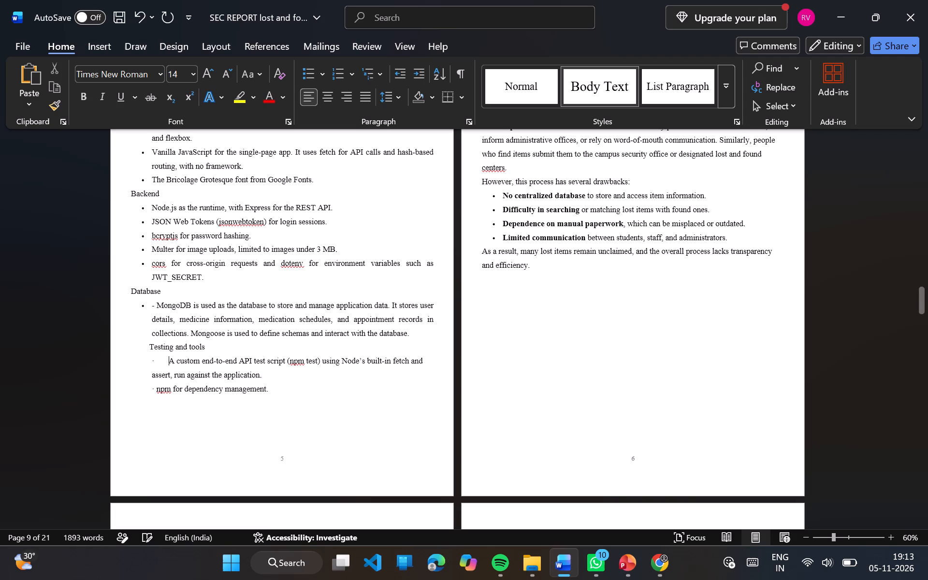
{"action": "key", "text": "BackSpace"}
{"action": "key", "text": "BackSpace"}
{"action": "key", "text": "BackSpace"}
{"action": "key", "text": "BackSpace"}
{"action": "key", "text": "BackSpace"}
{"action": "key", "text": "BackSpace"}
{"action": "key", "text": "BackSpace"}
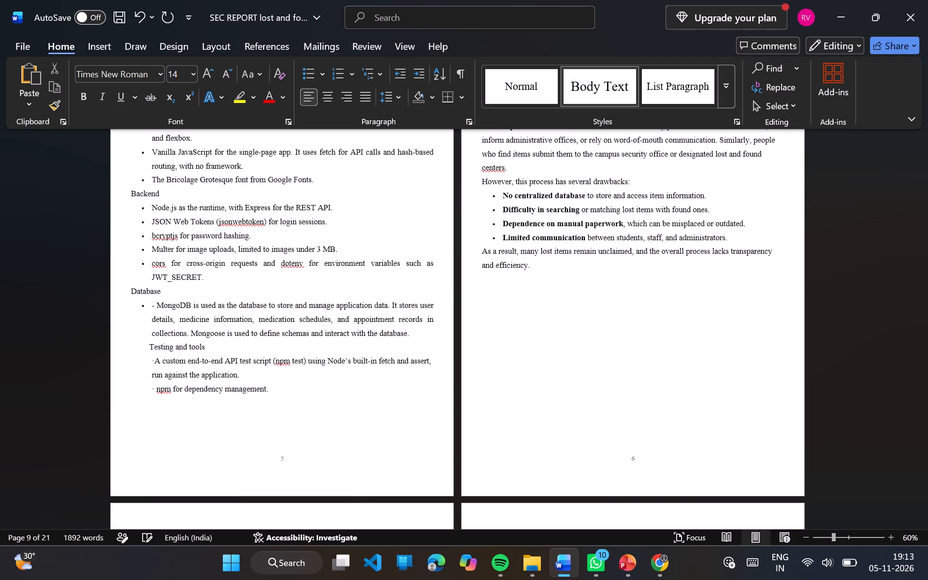
{"action": "key", "text": "BackSpace"}
{"action": "key", "text": "BackSpace"}
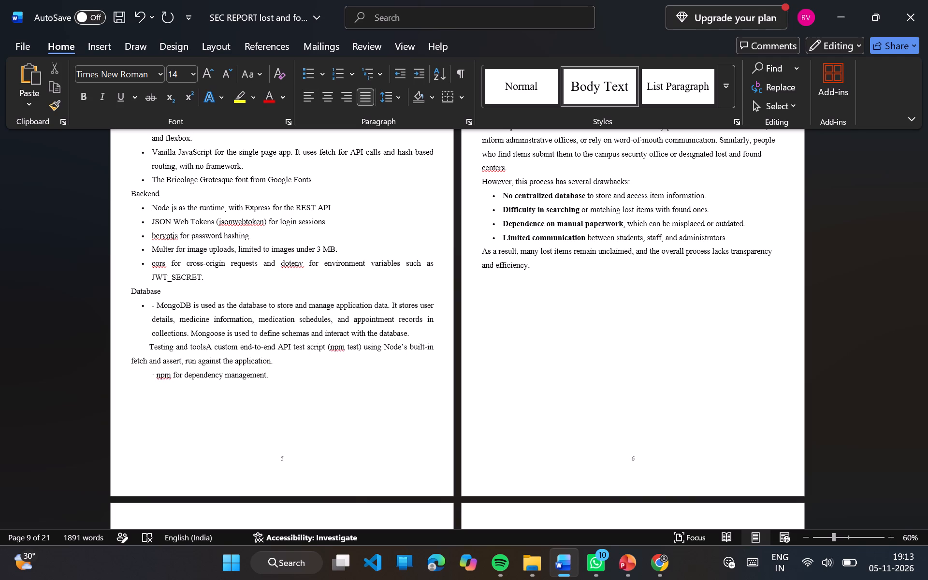
Put the "A custom end-to-end API test script" sentence on its own line below Testing and tools and indent it with eight spaces.
{"action": "key", "text": "Return"}
{"action": "key", "text": "space"}
{"action": "key", "text": "space"}
{"action": "key", "text": "space"}
{"action": "key", "text": "space"}
{"action": "key", "text": "space"}
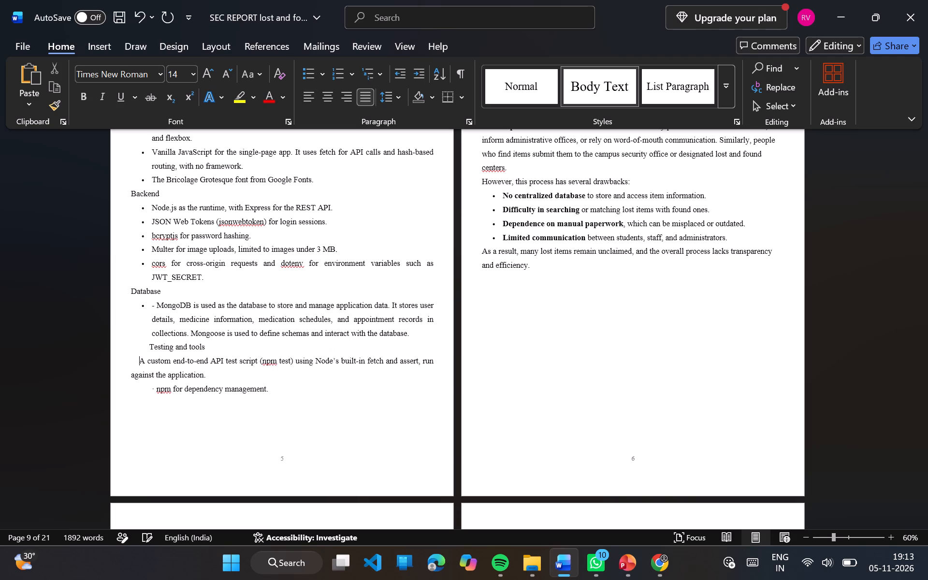
{"action": "key", "text": "space"}
{"action": "key", "text": "space"}
{"action": "key", "text": "space"}
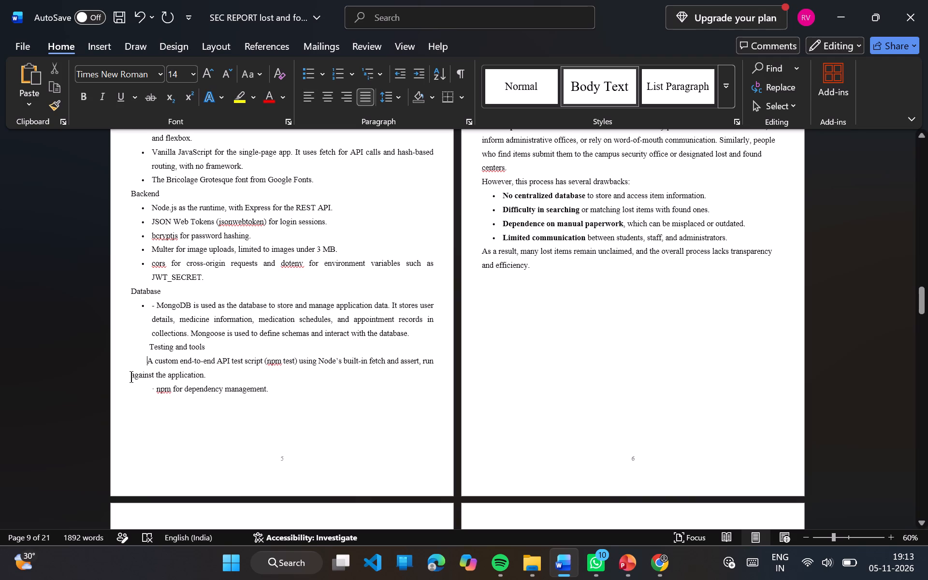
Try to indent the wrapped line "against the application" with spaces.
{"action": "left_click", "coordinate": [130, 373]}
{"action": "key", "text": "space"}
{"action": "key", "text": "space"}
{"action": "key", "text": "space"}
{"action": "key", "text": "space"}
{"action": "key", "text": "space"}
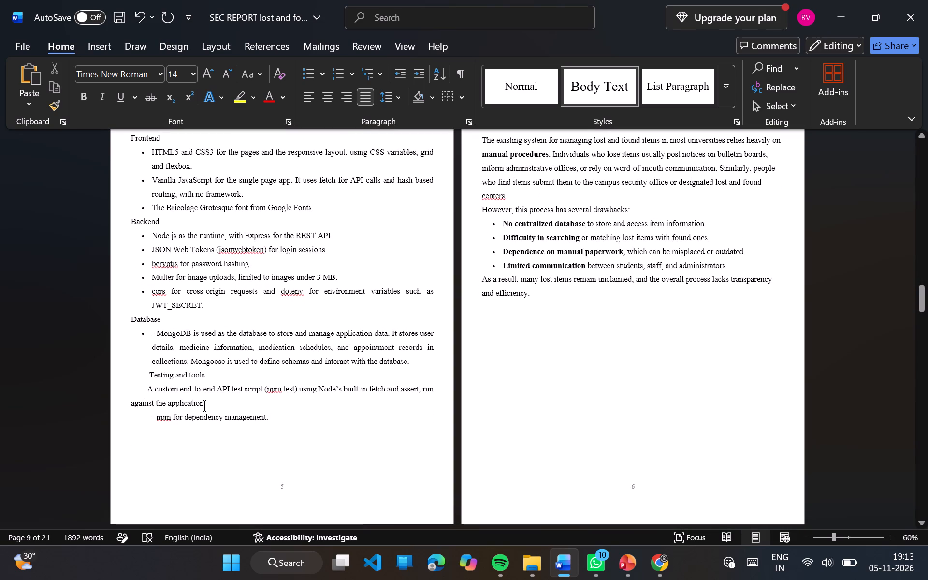
Cut "against the application" from the test-script sentence, leaving its full stop, try adding spaces and a line break there, and undo the last edit.
{"action": "left_click_drag", "start_coordinate": [204, 405], "coordinate": [136, 406]}
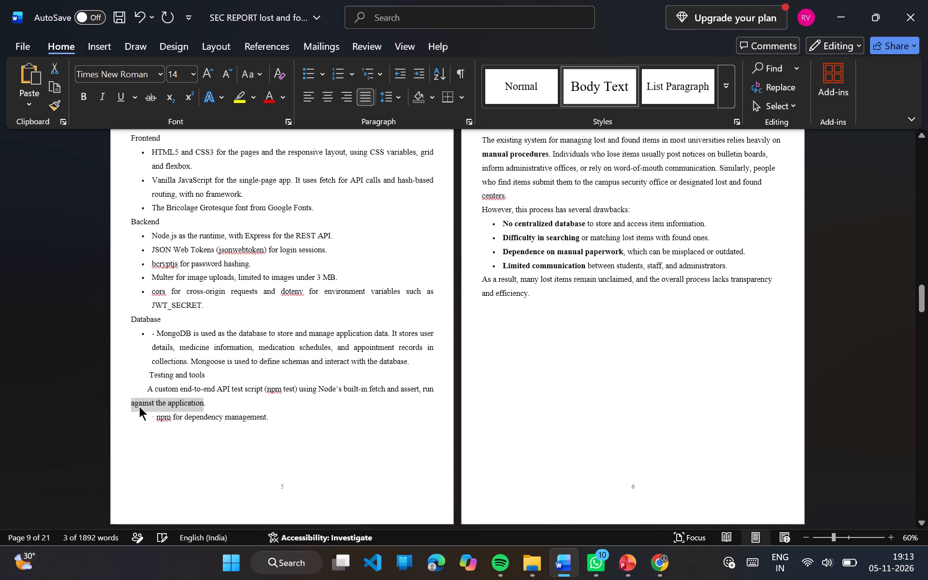
{"action": "key", "text": "ctrl+x"}
{"action": "key", "text": "space"}
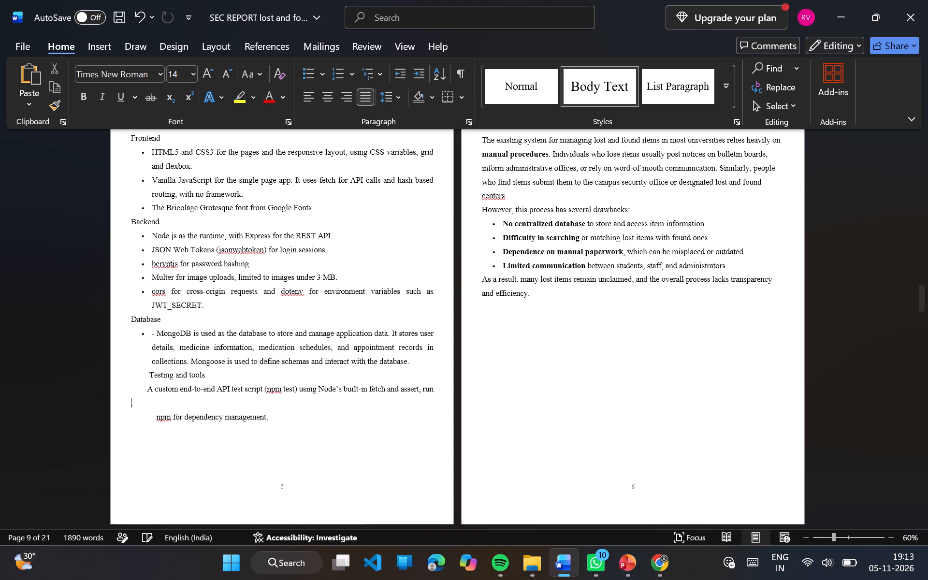
{"action": "key", "text": "space"}
{"action": "key", "text": "Return"}
{"action": "key", "text": "ctrl+z"}
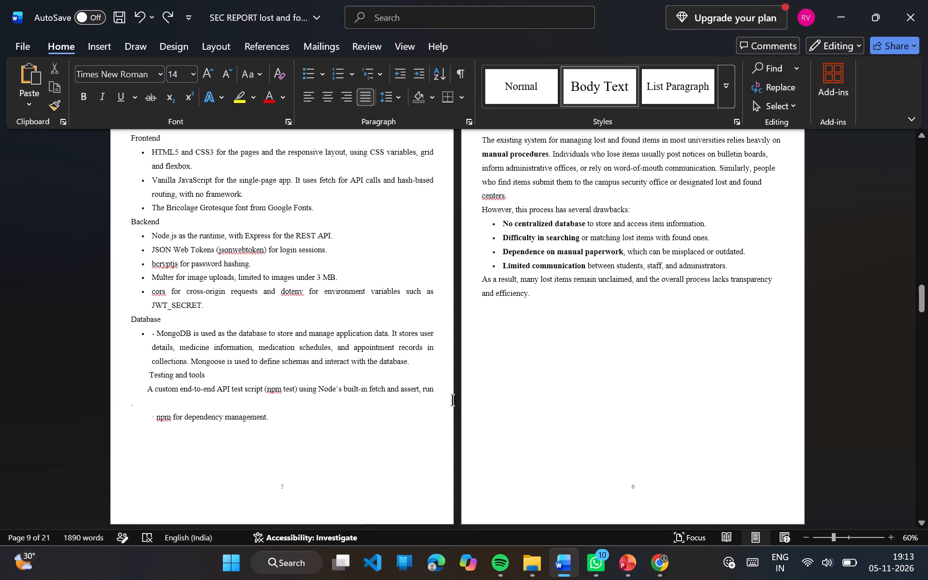
Break the test-script sentence after "run" so the remaining full stop sits on a new line.
{"action": "left_click", "coordinate": [439, 392]}
{"action": "key", "text": "Return"}
{"action": "key", "text": "BackSpace"}
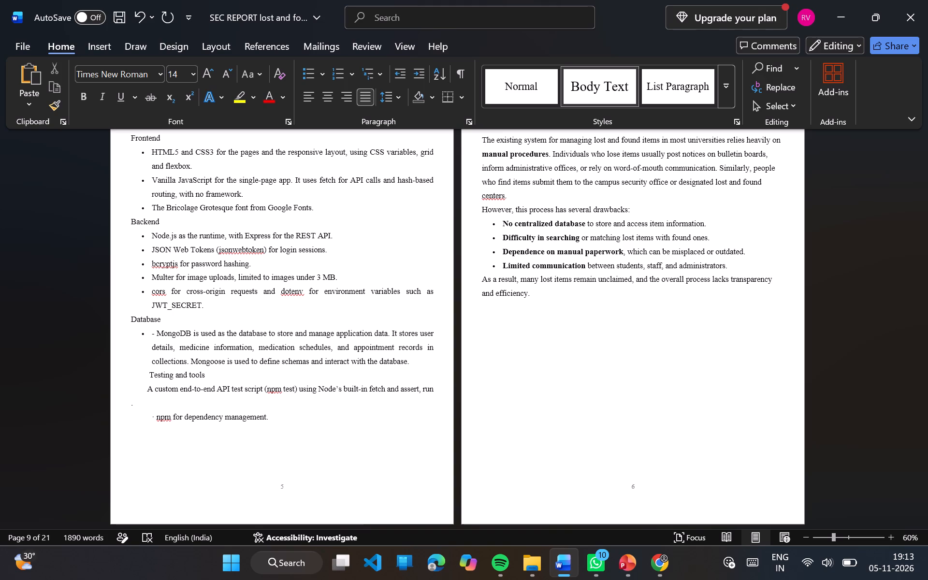
{"action": "key", "text": "BackSpace"}
{"action": "key", "text": "BackSpace"}
{"action": "key", "text": "BackSpace"}
{"action": "key", "text": "Return"}
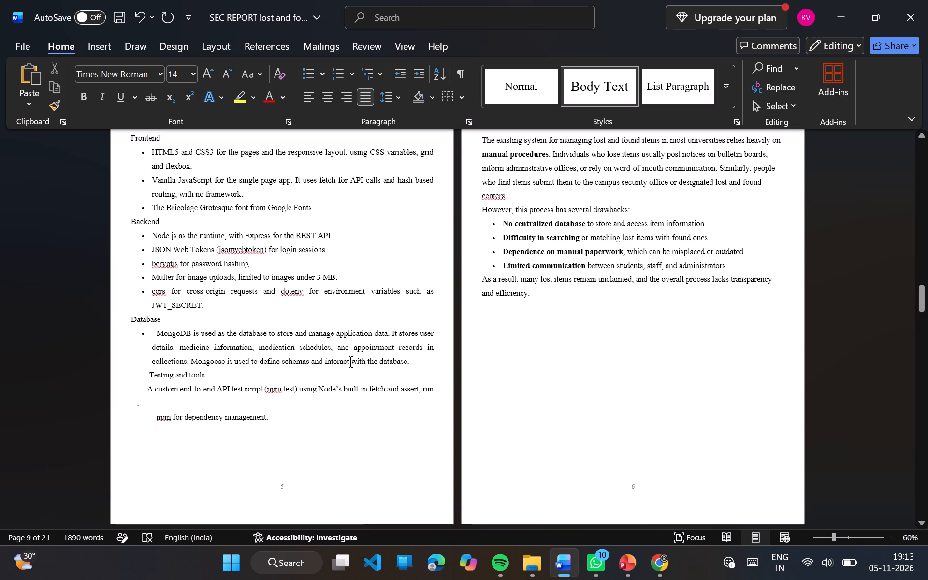
Paste the cut words "against the application" after the full stop on the new line.
{"action": "left_click", "coordinate": [160, 403]}
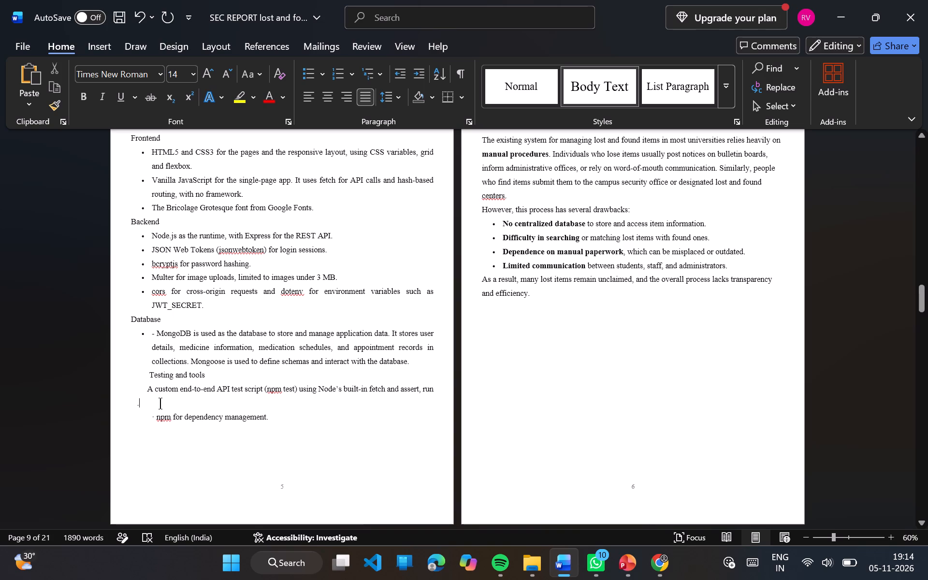
{"action": "left_click", "coordinate": [160, 403]}
{"action": "left_click", "coordinate": [160, 403]}
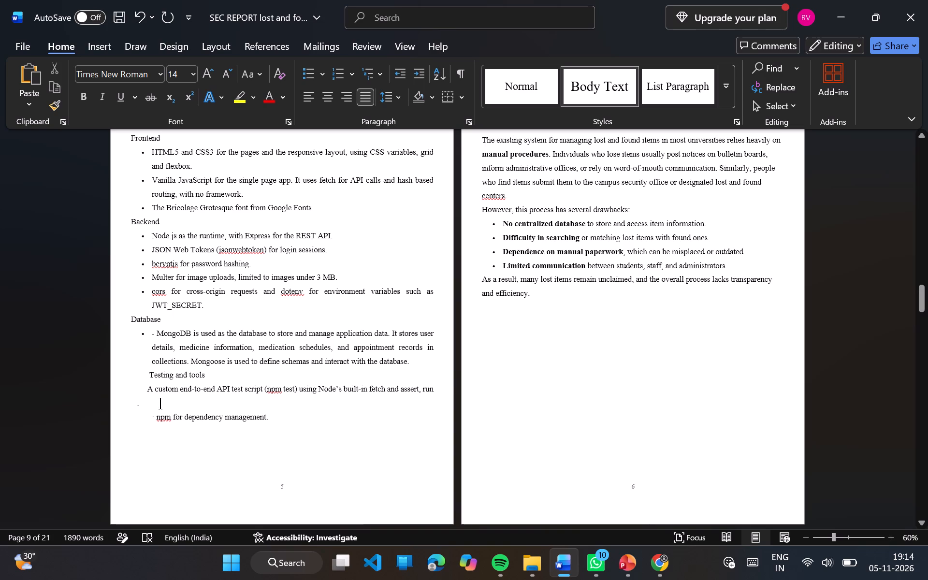
{"action": "double_click", "coordinate": [160, 403]}
{"action": "left_click", "coordinate": [160, 403]}
{"action": "key", "text": "ctrl+v"}
{"action": "left_click", "coordinate": [184, 441]}
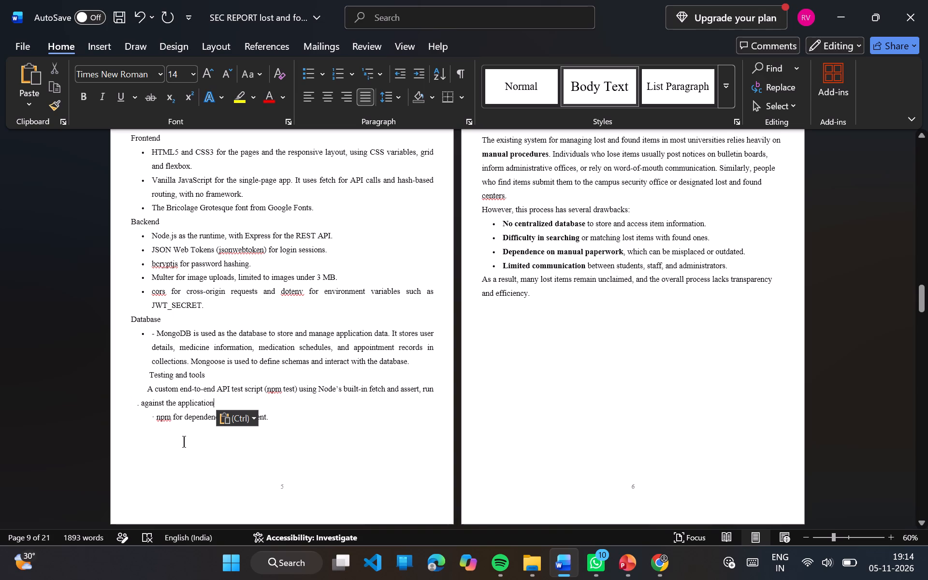
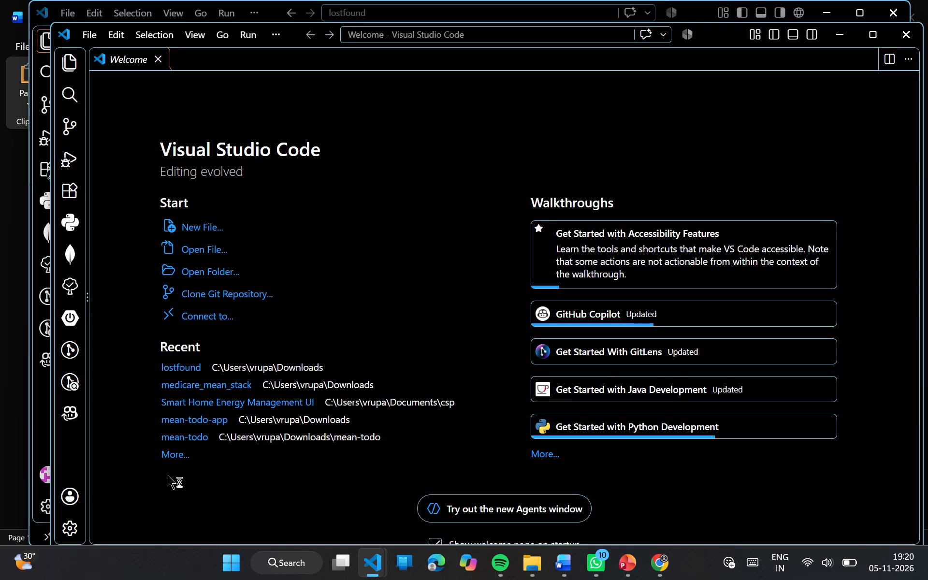
Open the recent medicare_mean_stack project folder in the new Visual Studio Code window.
{"action": "double_click", "coordinate": [207, 384]}
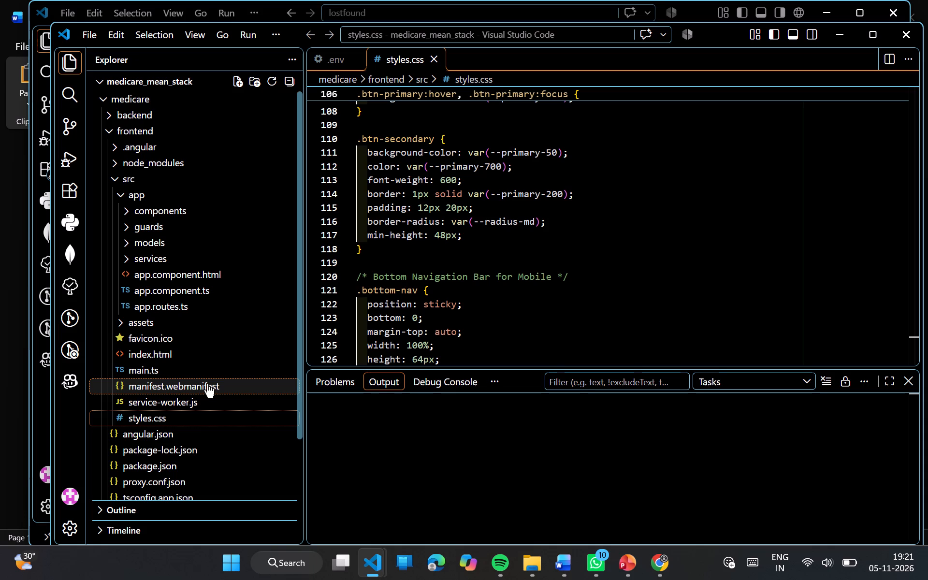
Switch from the code editor to Spotify.
{"action": "left_click", "coordinate": [499, 568]}
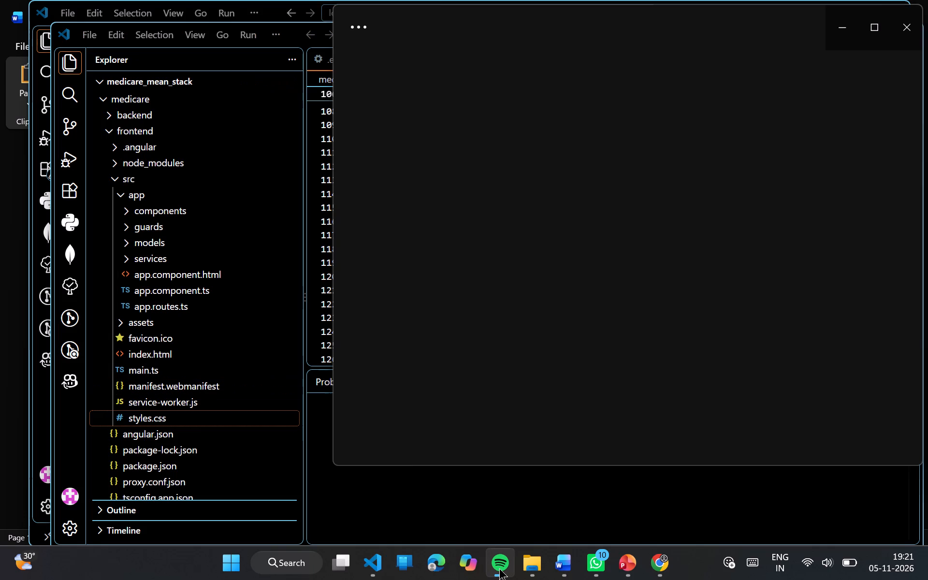
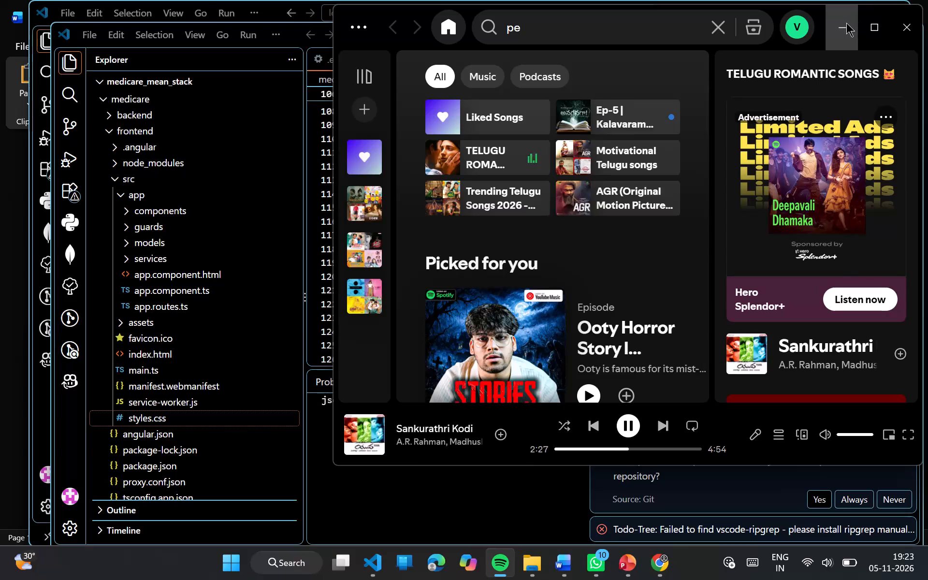
Return to the medicare_mean_stack code and run npm start from the medicare/backend folder in a new terminal.
{"action": "left_click", "coordinate": [846, 23]}
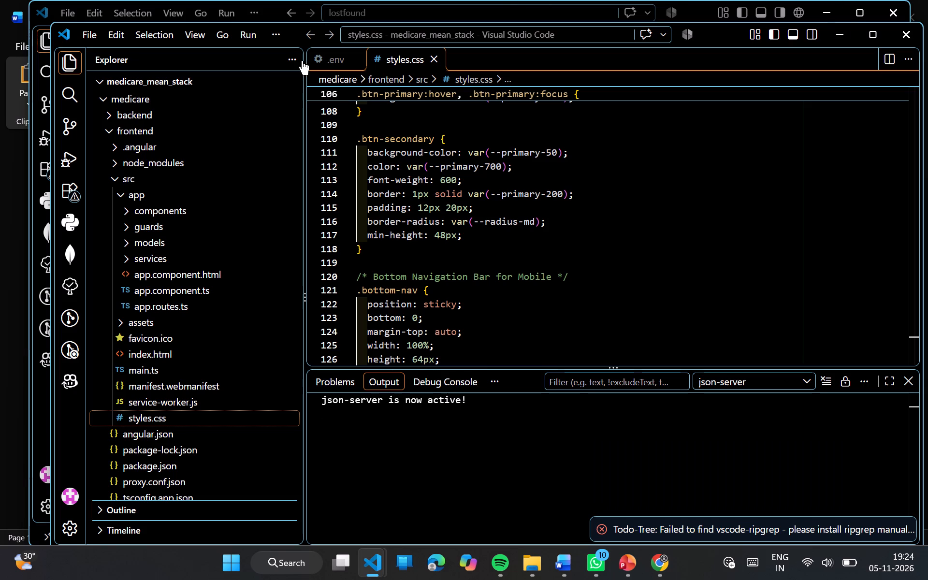
{"action": "left_click", "coordinate": [281, 35]}
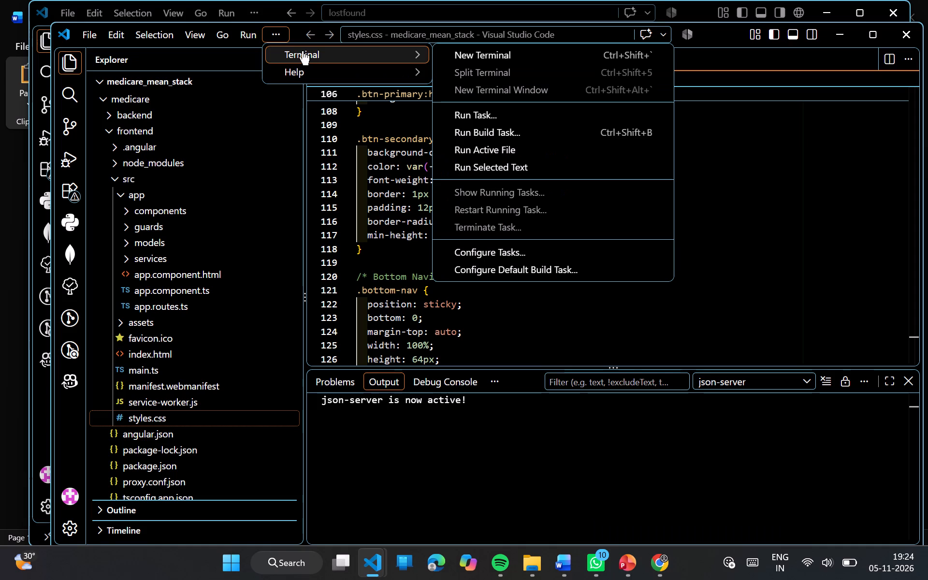
{"action": "left_click", "coordinate": [506, 56]}
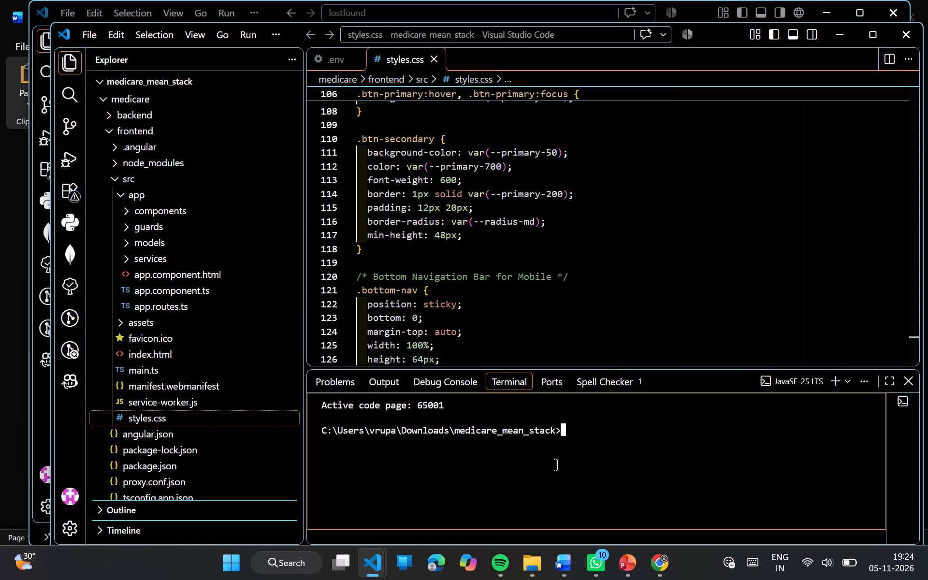
{"action": "type", "text": "cd me"}
{"action": "type", "text": "dicare"}
{"action": "key", "text": "Return"}
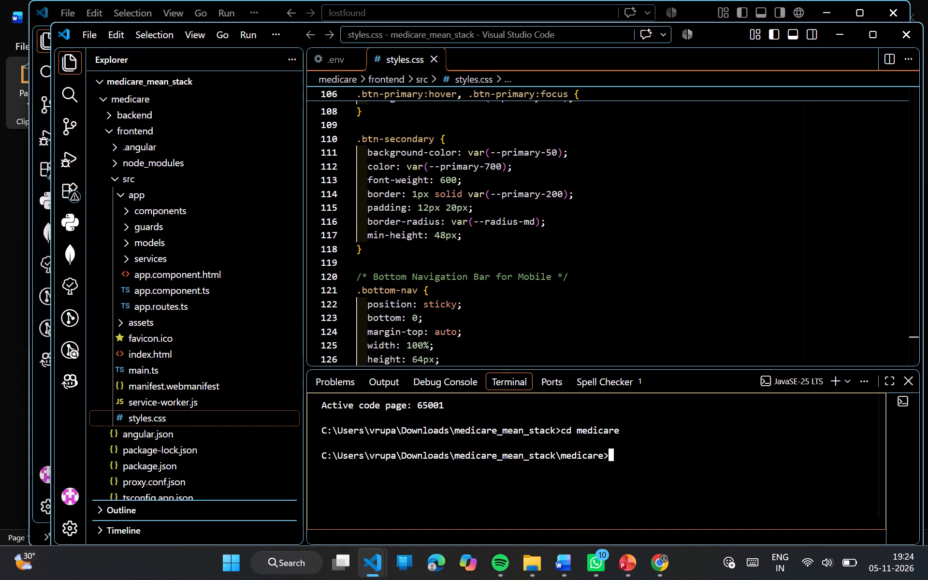
{"action": "type", "text": "cd backend"}
{"action": "key", "text": "Return"}
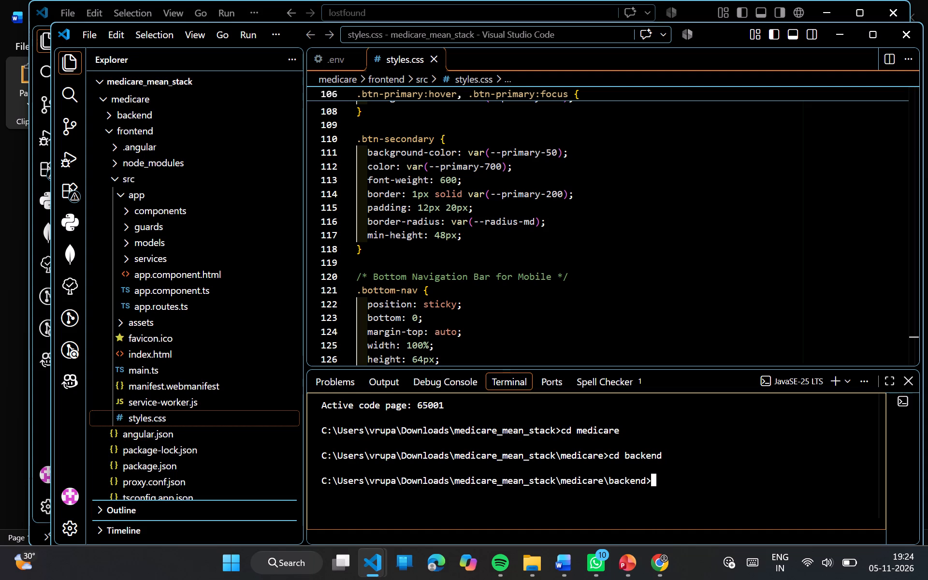
{"action": "key", "text": "n"}
{"action": "type", "text": "pm start"}
{"action": "key", "text": "Return"}
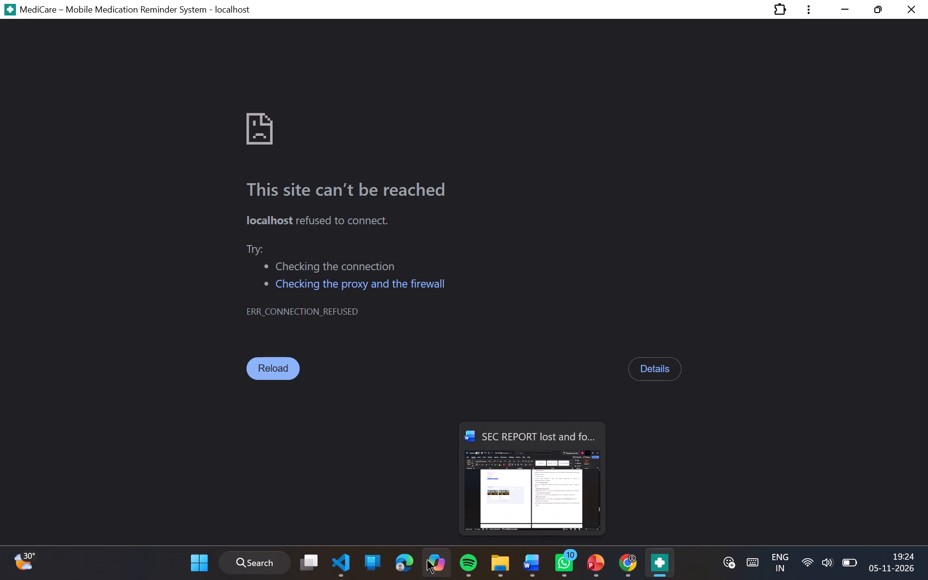
Back in the medicare_mean_stack code window, open a second terminal and change into the medicare/frontend folder.
{"action": "left_click", "coordinate": [367, 492]}
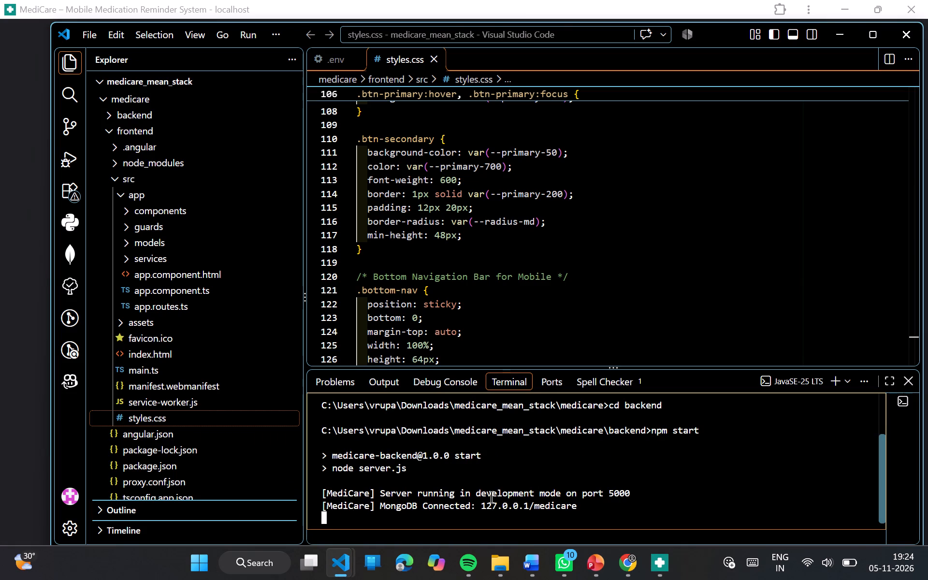
{"action": "scroll", "coordinate": [491, 497], "scroll_direction": "up", "scroll_amount": 1}
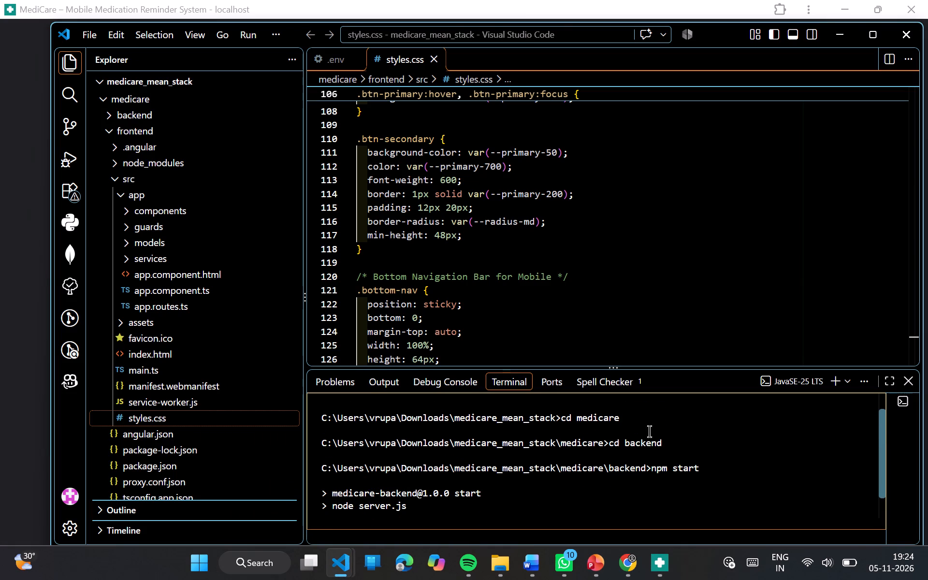
{"action": "scroll", "coordinate": [554, 457], "scroll_direction": "up", "scroll_amount": 2}
{"action": "scroll", "coordinate": [554, 457], "scroll_direction": "down", "scroll_amount": 5}
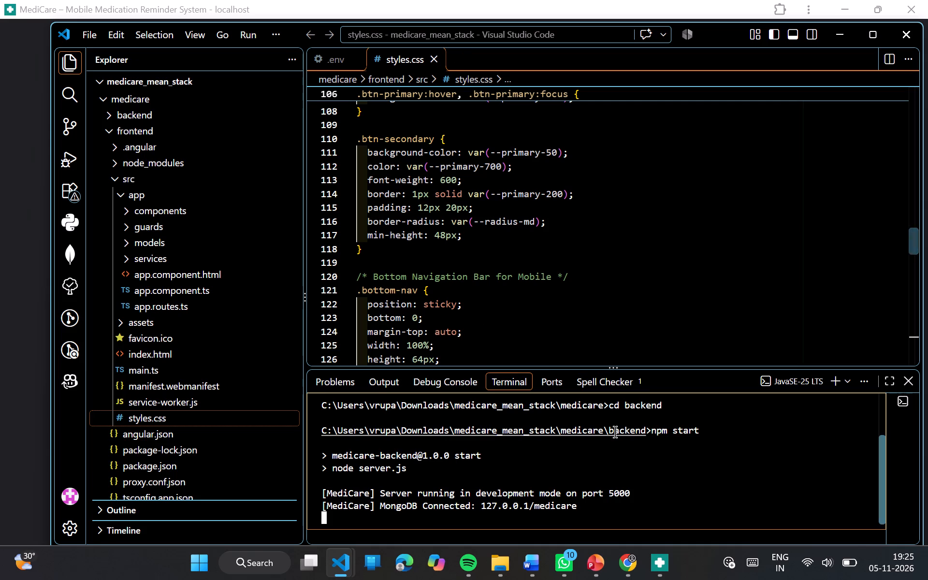
{"action": "left_click", "coordinate": [277, 32]}
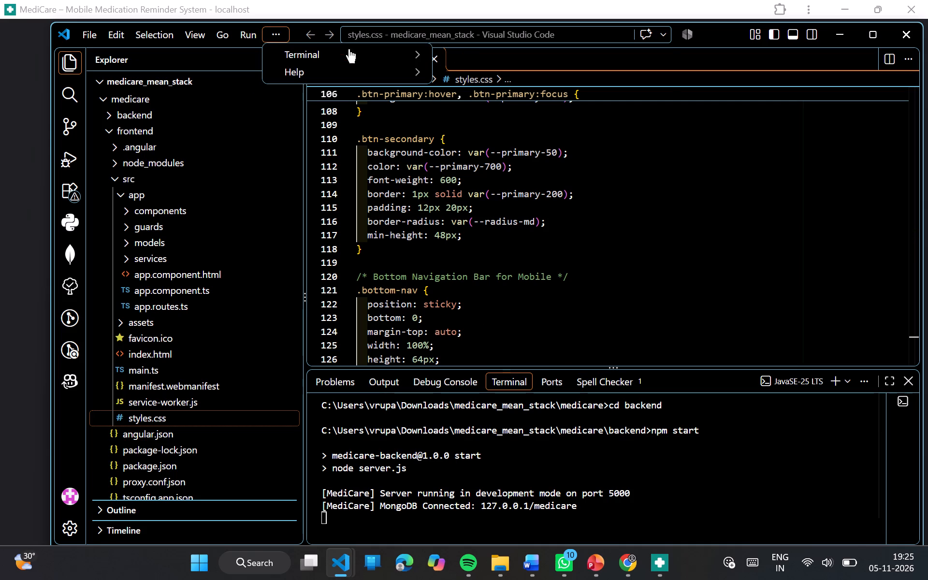
{"action": "left_click", "coordinate": [461, 52]}
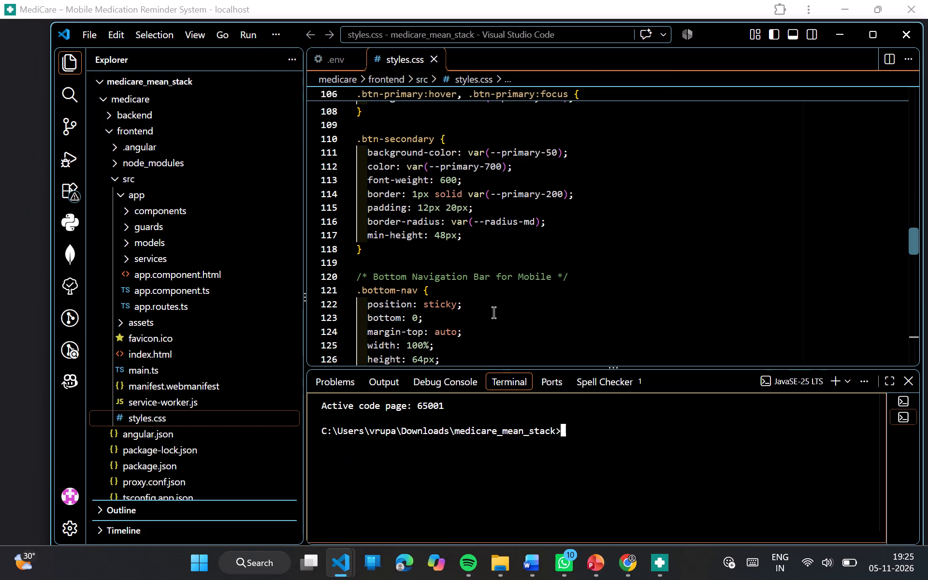
{"action": "type", "text": "c"}
{"action": "key", "text": "space"}
{"action": "key", "text": "BackSpace"}
{"action": "type", "text": "d med"}
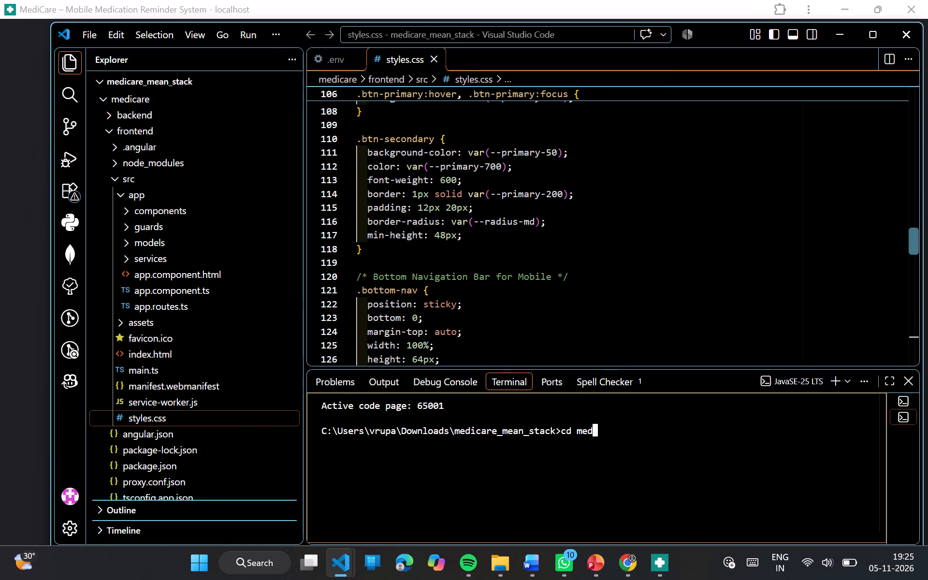
{"action": "type", "text": "icare"}
{"action": "key", "text": "space"}
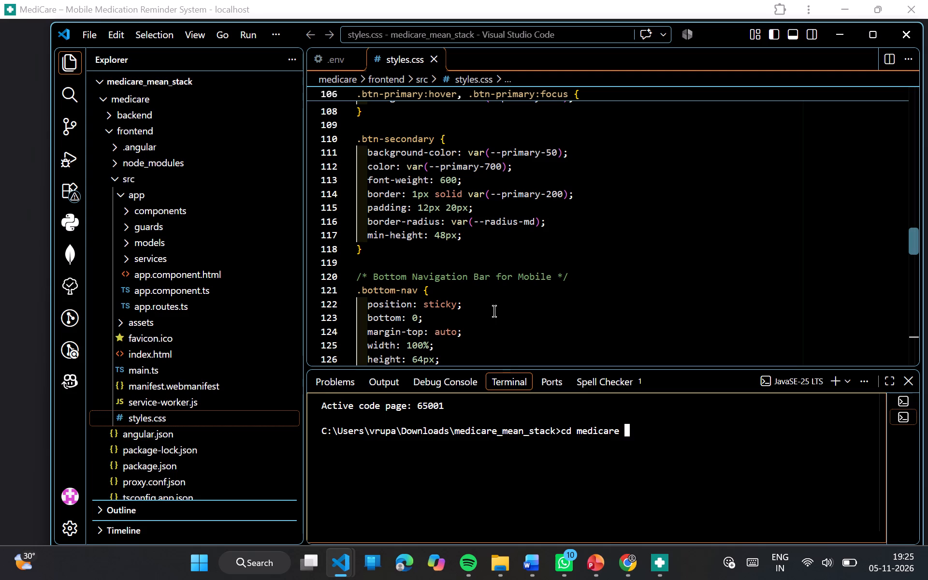
{"action": "key", "text": "BackSpace"}
{"action": "key", "text": "Return"}
{"action": "type", "text": "cd"}
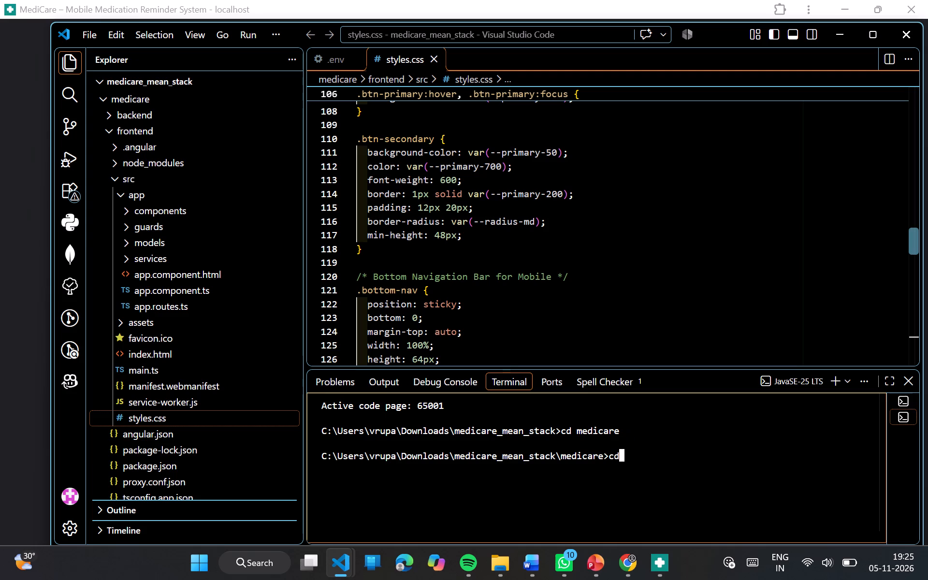
{"action": "key", "text": "space"}
{"action": "type", "text": "frontend"}
{"action": "key", "text": "Return"}
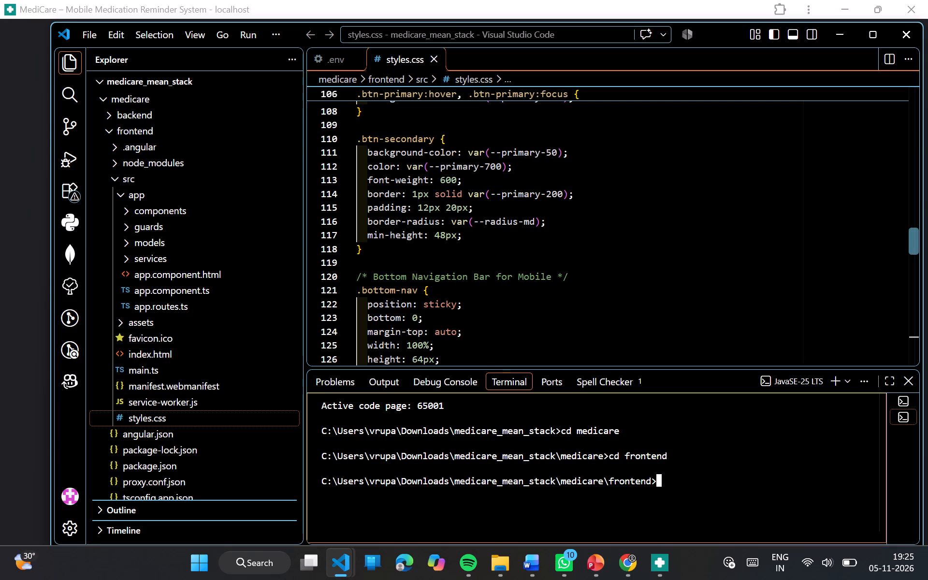
Run npm run in the frontend folder and review the available scripts.
{"action": "type", "text": "npm"}
{"action": "key", "text": "space"}
{"action": "key", "text": "s"}
{"action": "key", "text": "BackSpace"}
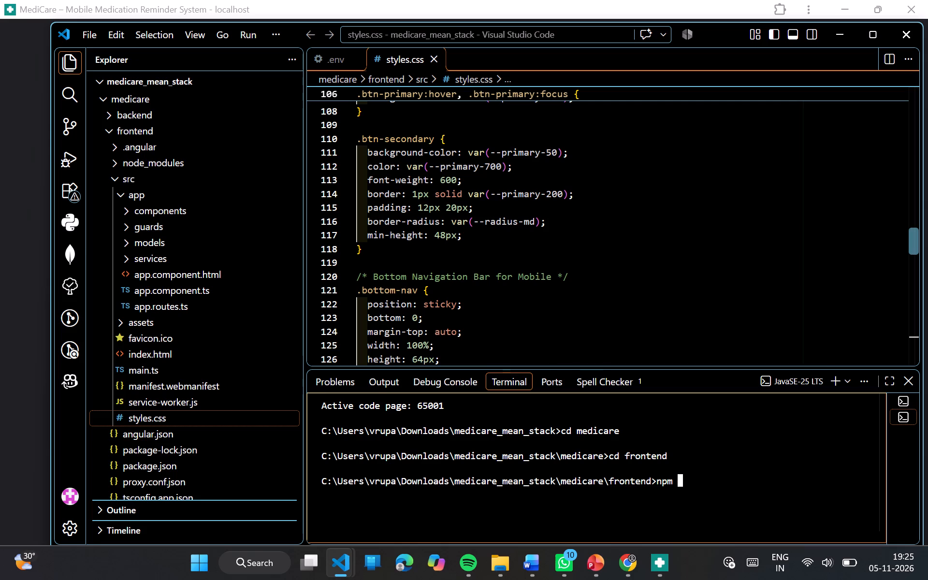
{"action": "key", "text": "r"}
{"action": "key", "text": "BackSpace"}
{"action": "key", "text": "s"}
{"action": "key", "text": "BackSpace"}
{"action": "type", "text": "run"}
{"action": "key", "text": "Return"}
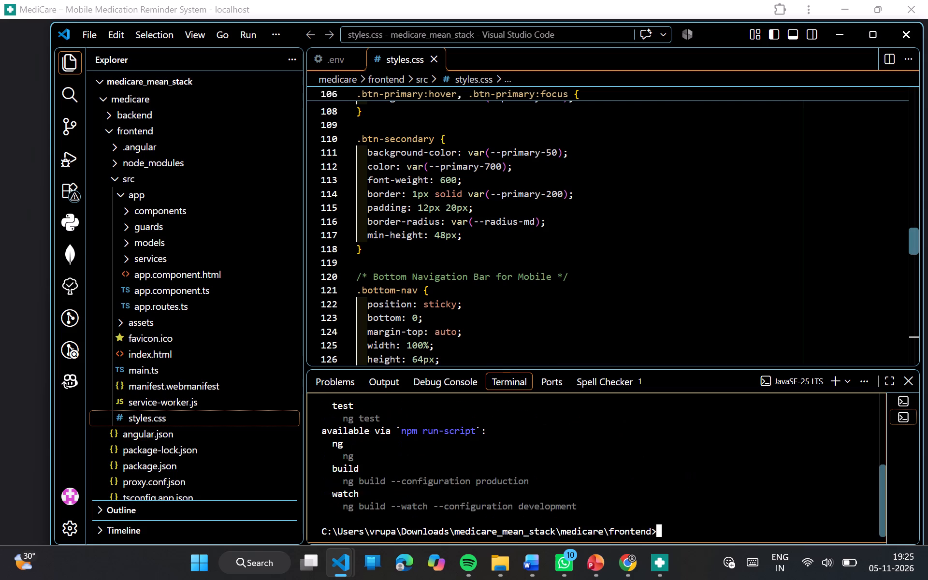
{"action": "scroll", "coordinate": [382, 246], "scroll_direction": "up", "scroll_amount": 1}
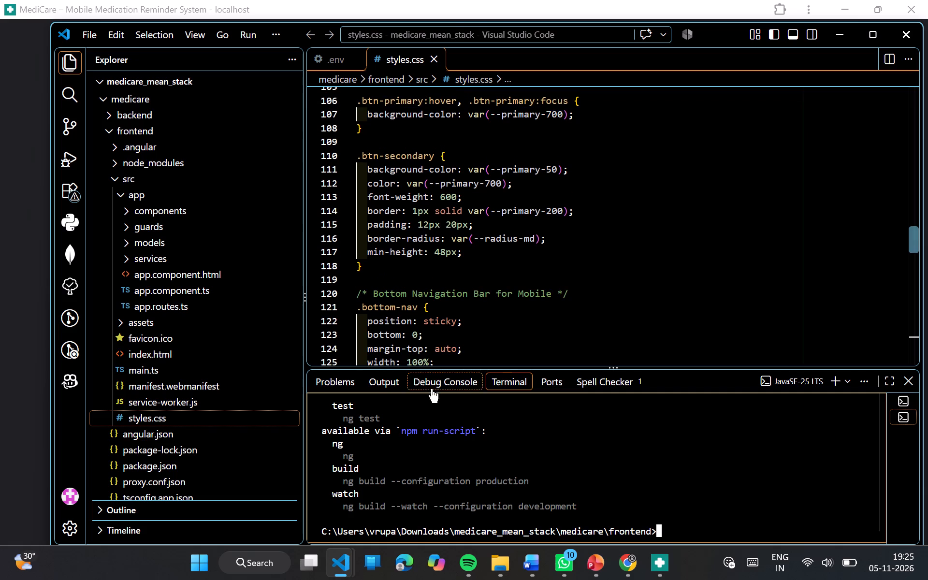
{"action": "scroll", "coordinate": [433, 446], "scroll_direction": "up", "scroll_amount": 3}
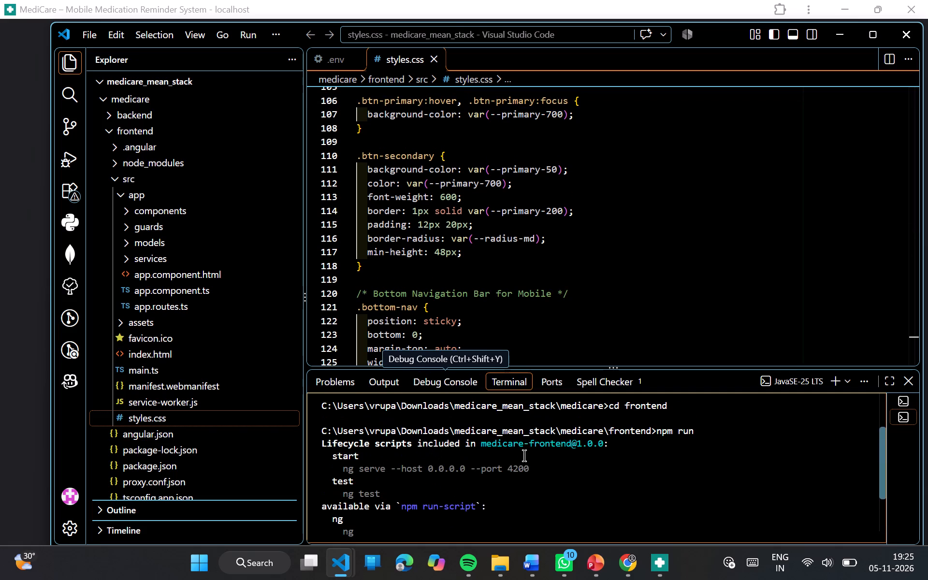
{"action": "scroll", "coordinate": [556, 462], "scroll_direction": "down", "scroll_amount": 5}
Start the Angular development server by running ng serve in the medicare/frontend terminal.
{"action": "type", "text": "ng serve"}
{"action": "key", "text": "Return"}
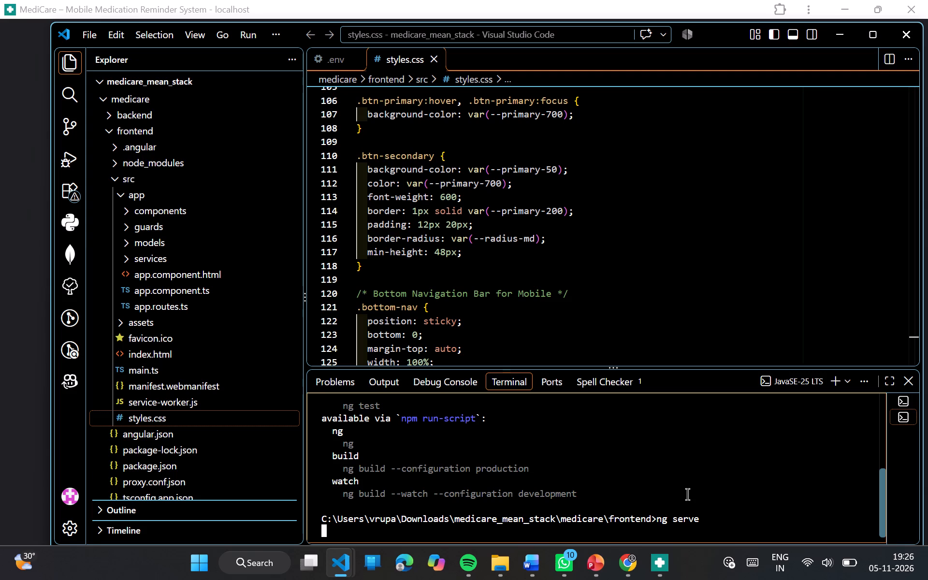
{"action": "scroll", "coordinate": [687, 494], "scroll_direction": "down", "scroll_amount": 3}
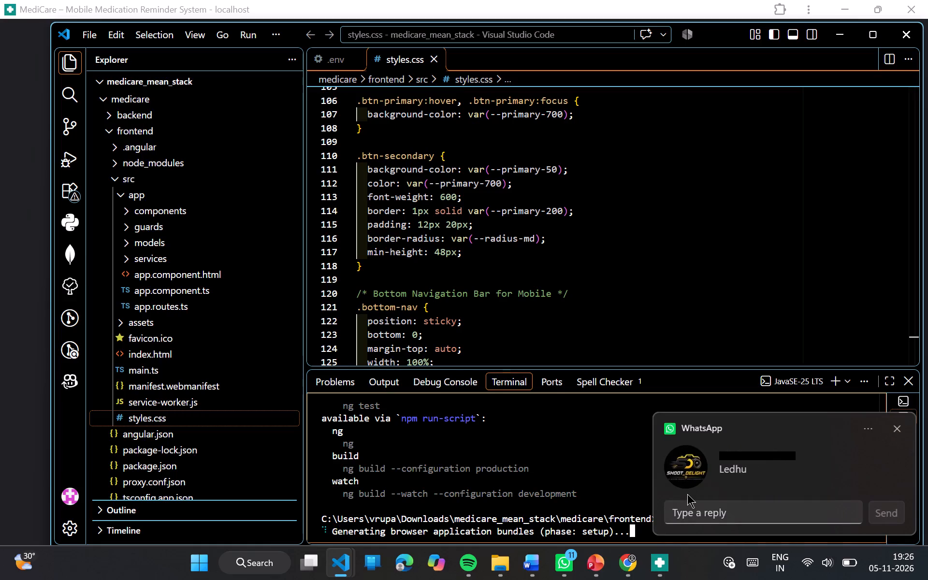
Switch to the MediCare app window and try to reload its localhost page.
{"action": "left_click", "coordinate": [669, 556]}
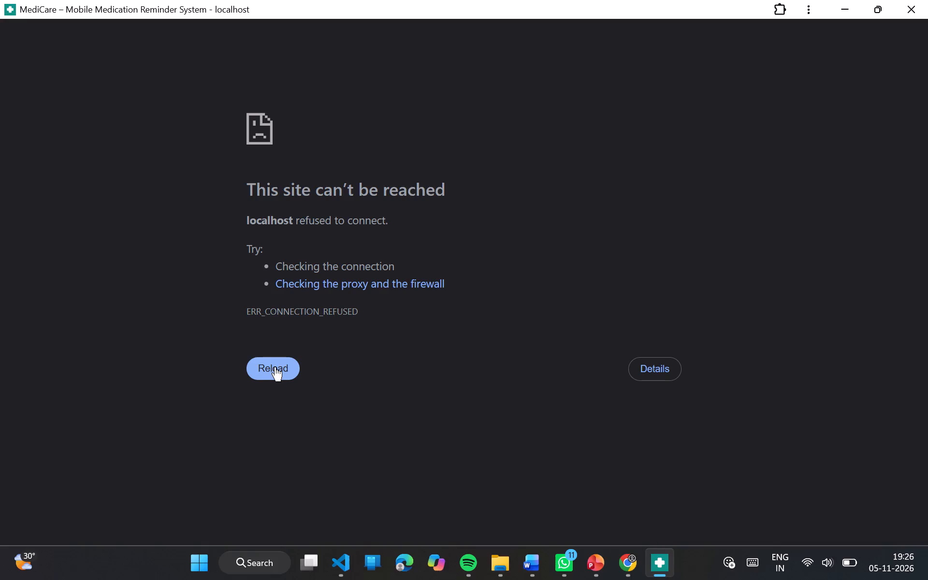
{"action": "left_click", "coordinate": [275, 367]}
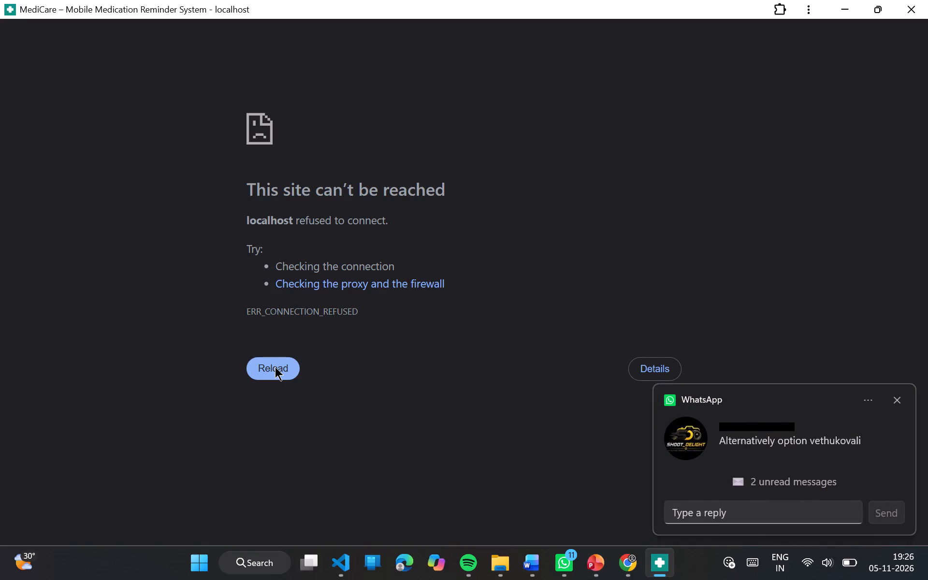
{"action": "left_click", "coordinate": [275, 367]}
{"action": "left_click", "coordinate": [275, 367]}
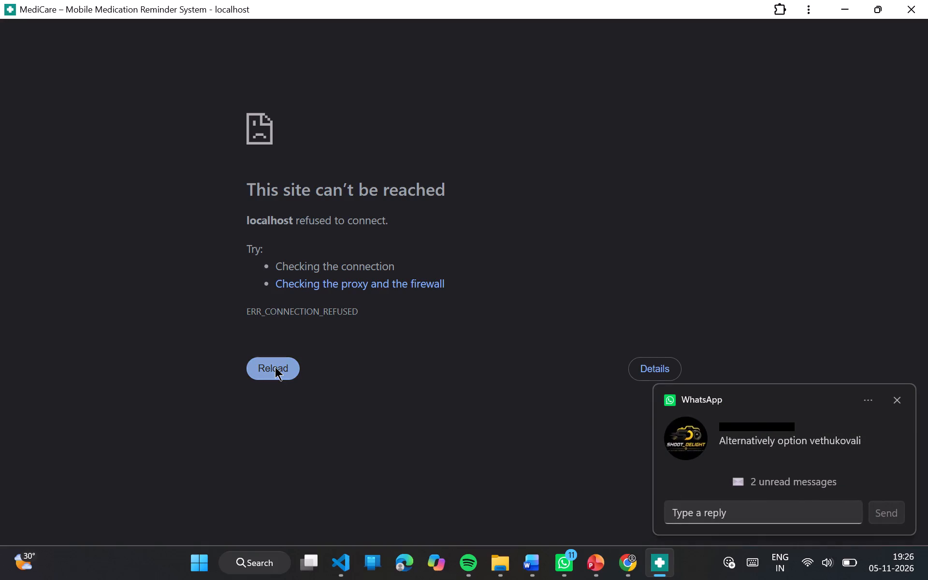
{"action": "triple_click", "coordinate": [275, 367]}
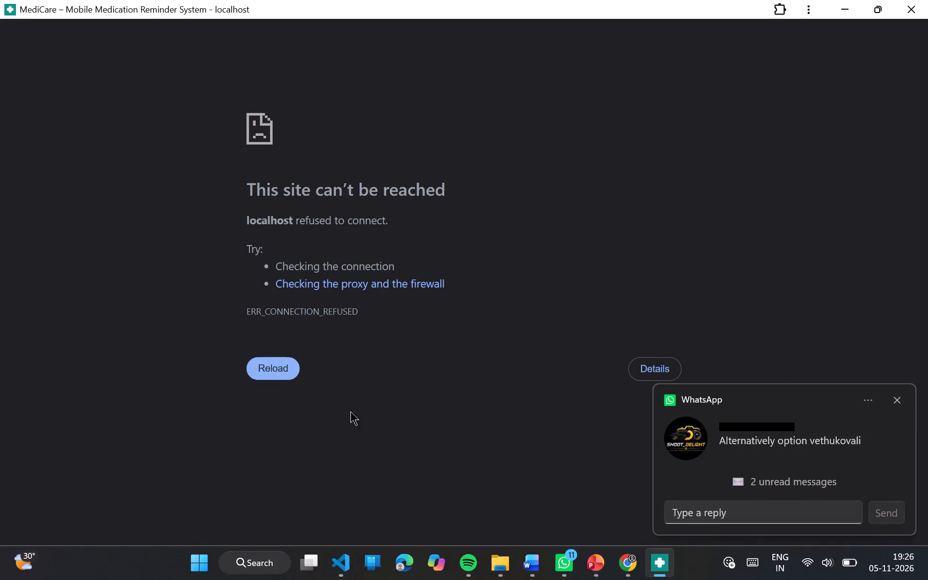
Return to the medicare_mean_stack code window and check the ng serve build output in the frontend terminal.
{"action": "left_click", "coordinate": [391, 494]}
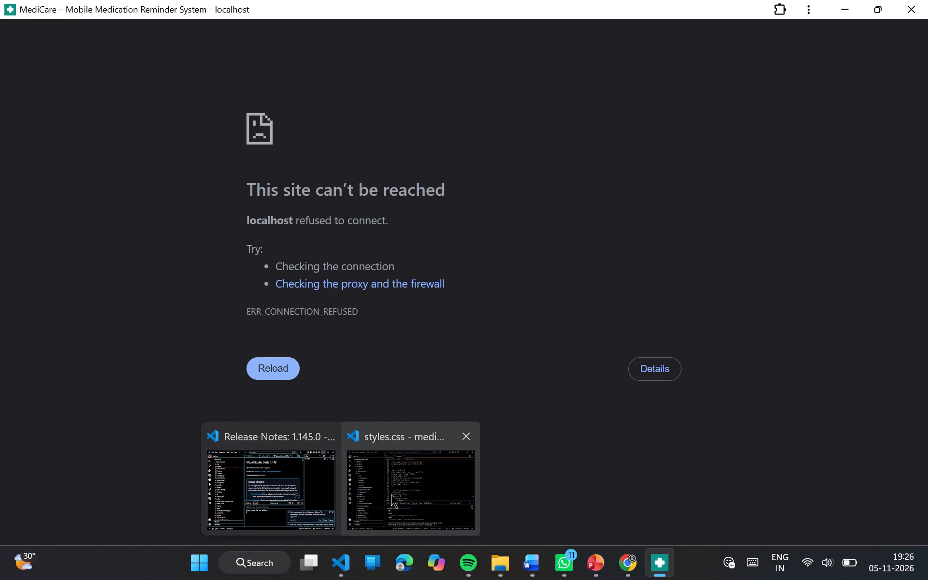
{"action": "scroll", "coordinate": [530, 489], "scroll_direction": "down", "scroll_amount": 3}
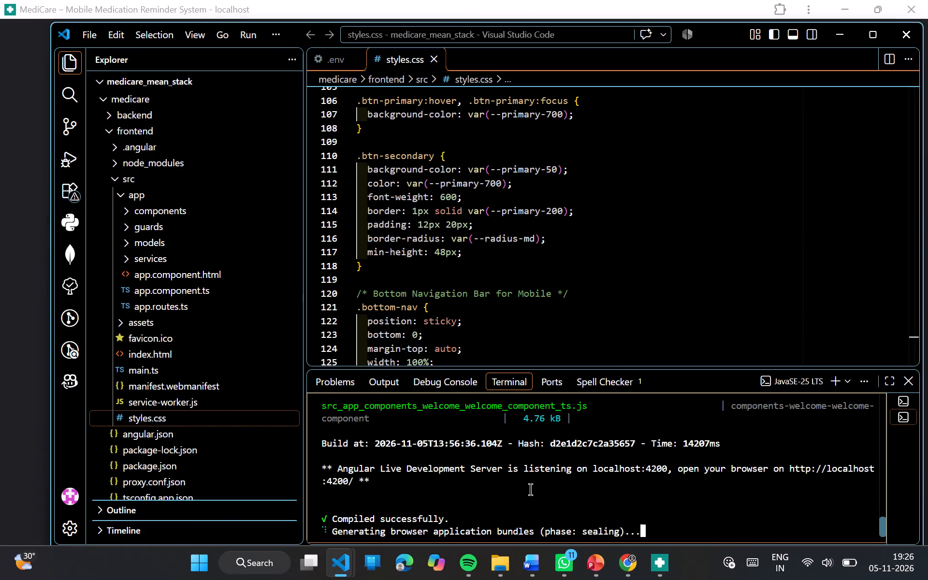
Switch to the MediCare app window and reload its page.
{"action": "left_click", "coordinate": [665, 562]}
{"action": "left_click", "coordinate": [268, 363]}
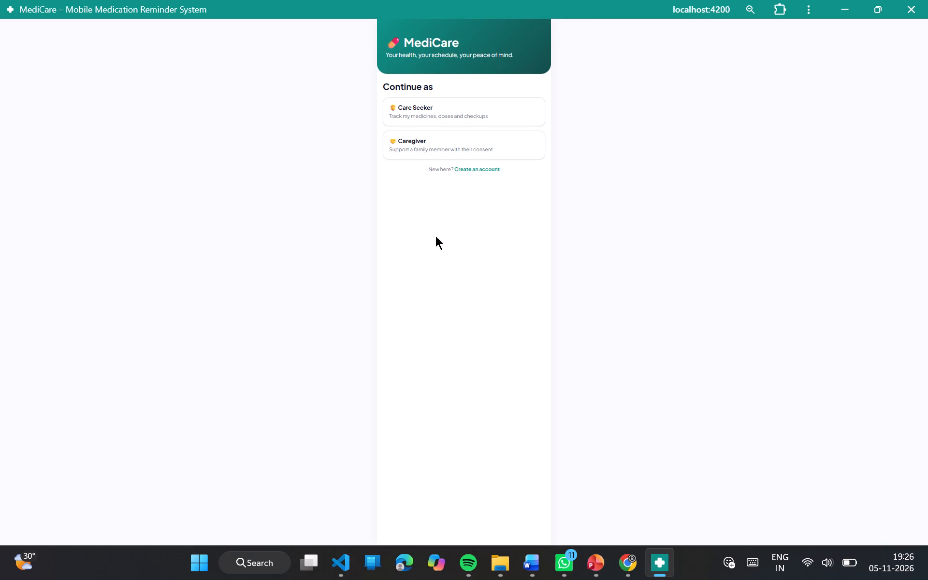
Enlarge the MediCare start page and capture a screenshot of its header, Continue as options and Create an account link.
{"action": "scroll", "coordinate": [419, 234], "scroll_direction": "up", "scroll_amount": 2}
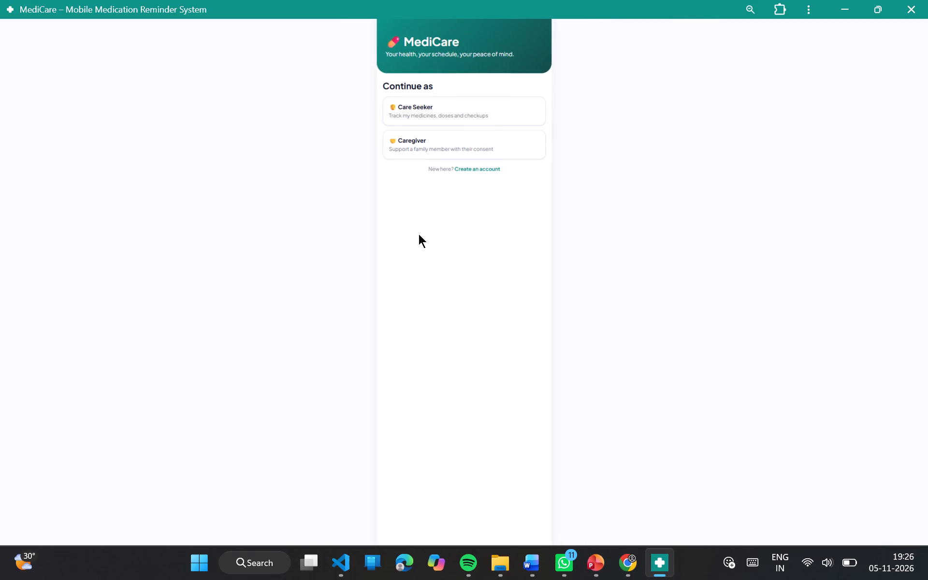
{"action": "scroll", "coordinate": [419, 234], "scroll_direction": "up", "scroll_amount": 3}
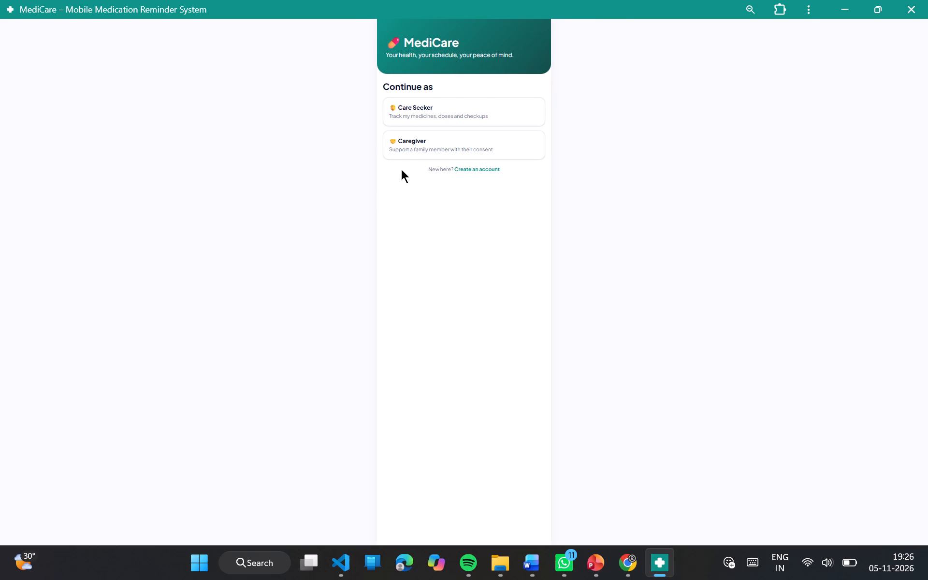
{"action": "key", "text": "ctrl+equal"}
{"action": "key", "text": "ctrl+equal"}
{"action": "key", "text": "ctrl+equal"}
{"action": "key", "text": "ctrl+equal"}
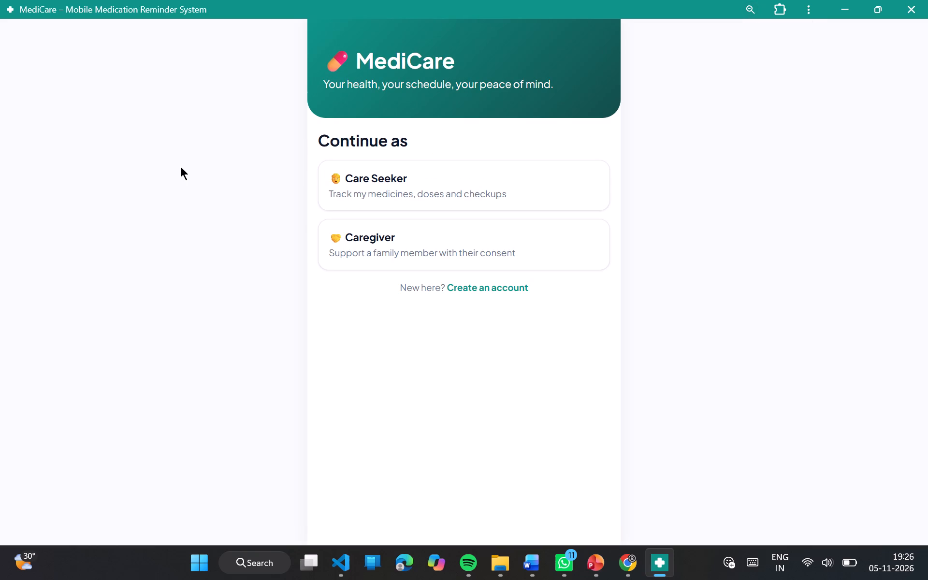
{"action": "key", "text": "shift+super+s"}
{"action": "left_click_drag", "start_coordinate": [306, 11], "coordinate": [620, 385]}
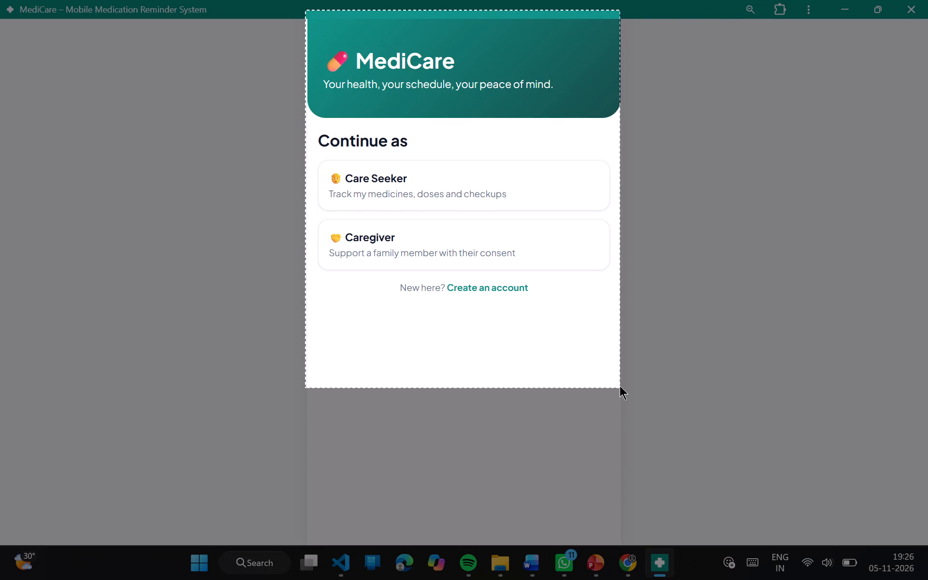
{"action": "left_click_drag", "start_coordinate": [620, 385], "coordinate": [618, 341]}
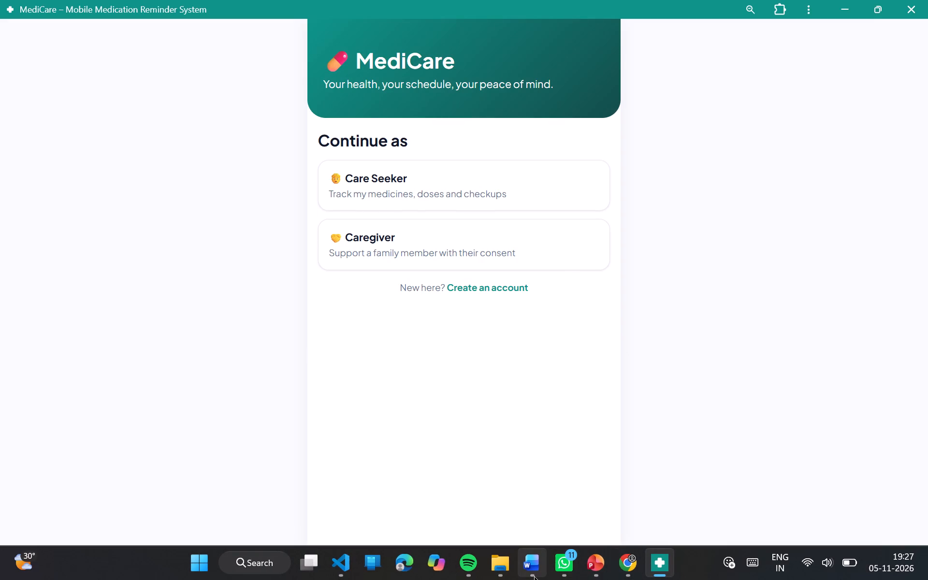
Switch to the Word report and paste the MediCare screenshot at the Lost & Found home page image under 2.1 Home page.
{"action": "left_click", "coordinate": [534, 576]}
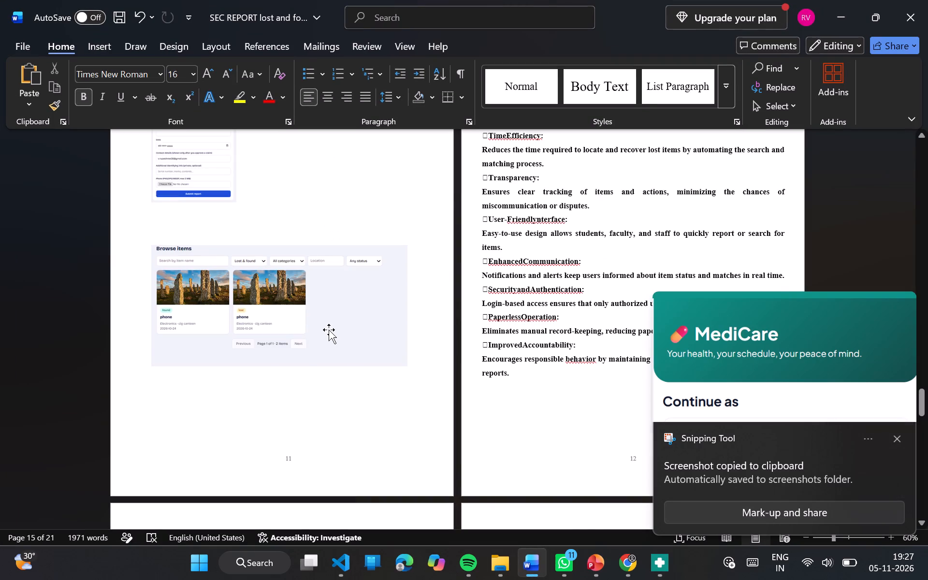
{"action": "scroll", "coordinate": [329, 330], "scroll_direction": "up", "scroll_amount": 8}
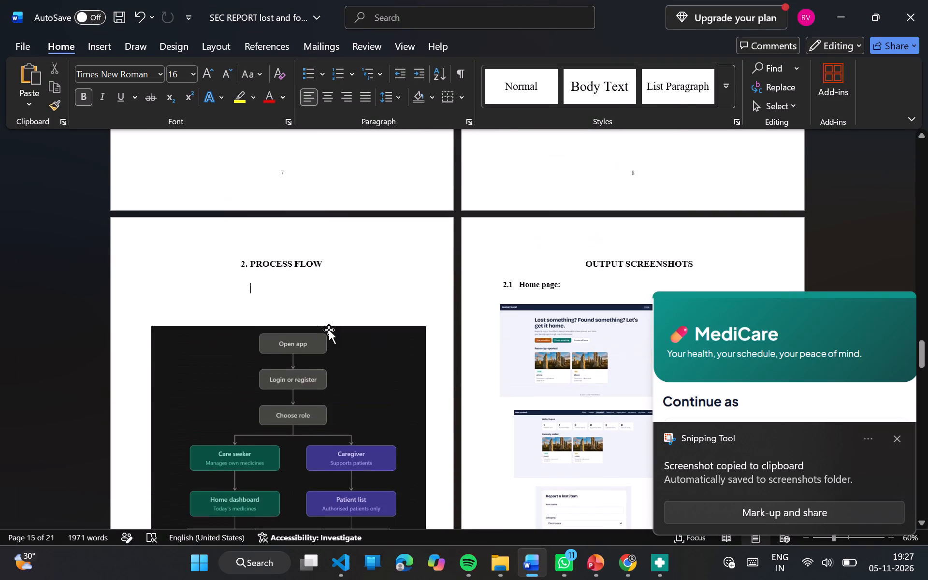
{"action": "scroll", "coordinate": [329, 330], "scroll_direction": "down", "scroll_amount": 1}
{"action": "left_click", "coordinate": [589, 237]}
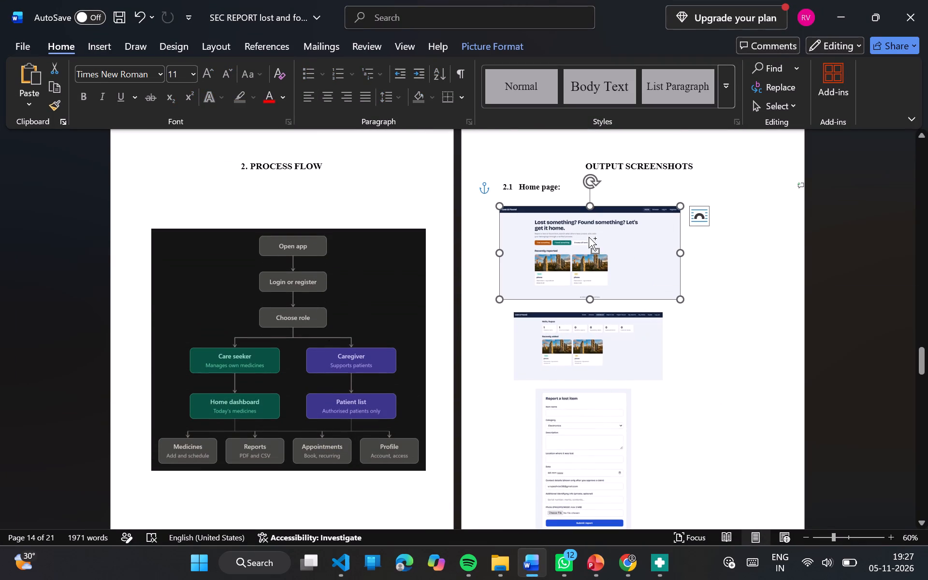
{"action": "key", "text": "ctrl+v"}
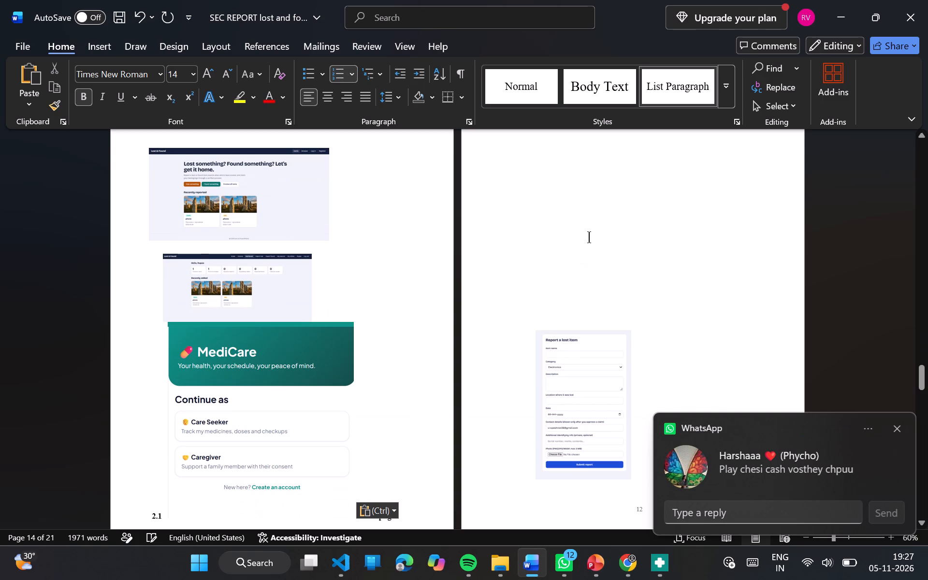
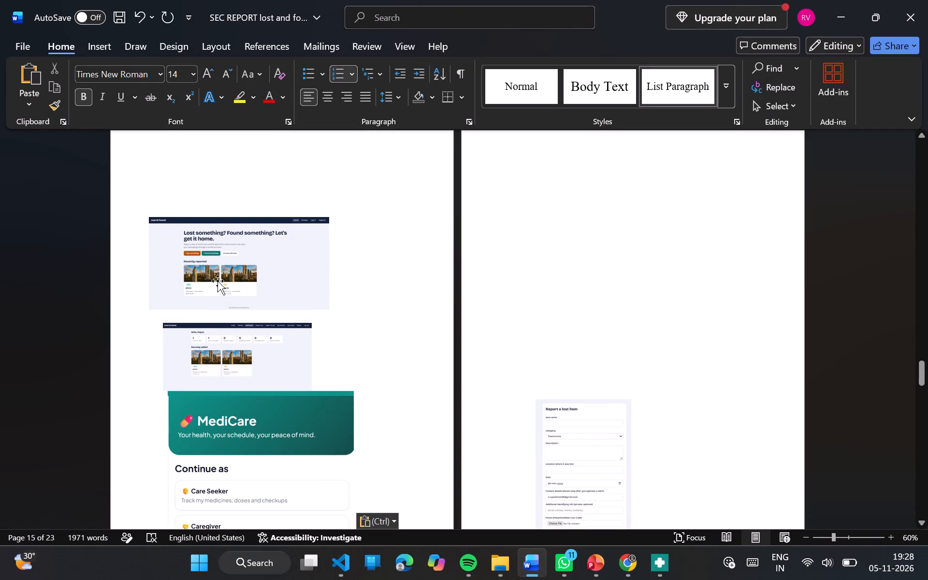
Delete the old Lost & Found home page and dashboard screenshots above the pasted MediCare image.
{"action": "left_click", "coordinate": [217, 279]}
{"action": "key", "text": "Delete"}
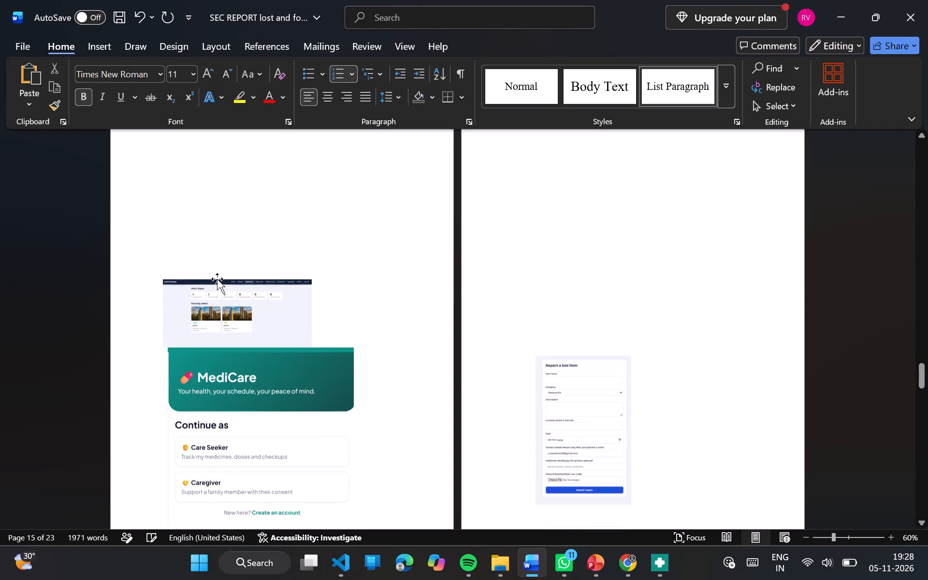
{"action": "left_click", "coordinate": [230, 304]}
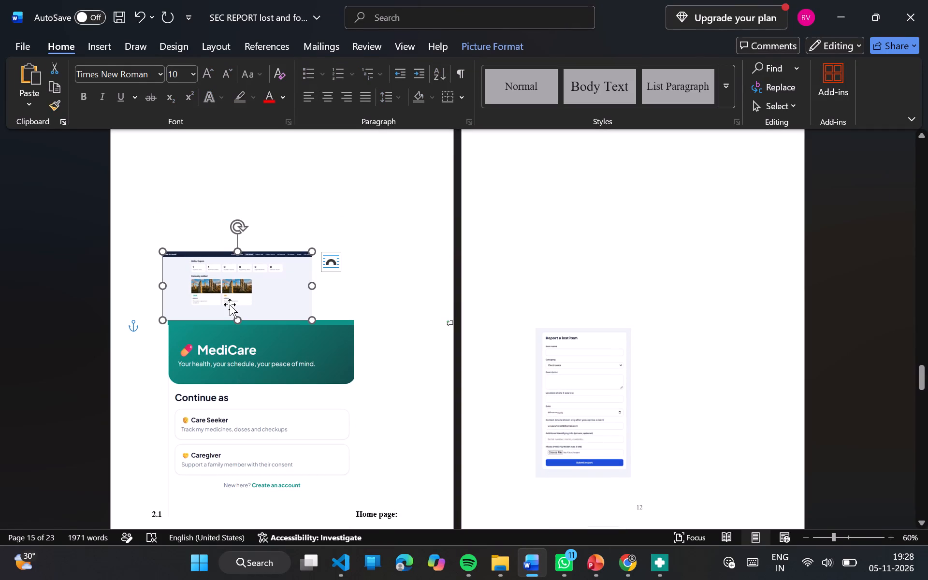
{"action": "key", "text": "Delete"}
Select the pasted MediCare start page screenshot beside the 2.1 Home page label under OUTPUT SCREENSHOTS.
{"action": "scroll", "coordinate": [314, 337], "scroll_direction": "up", "scroll_amount": 2}
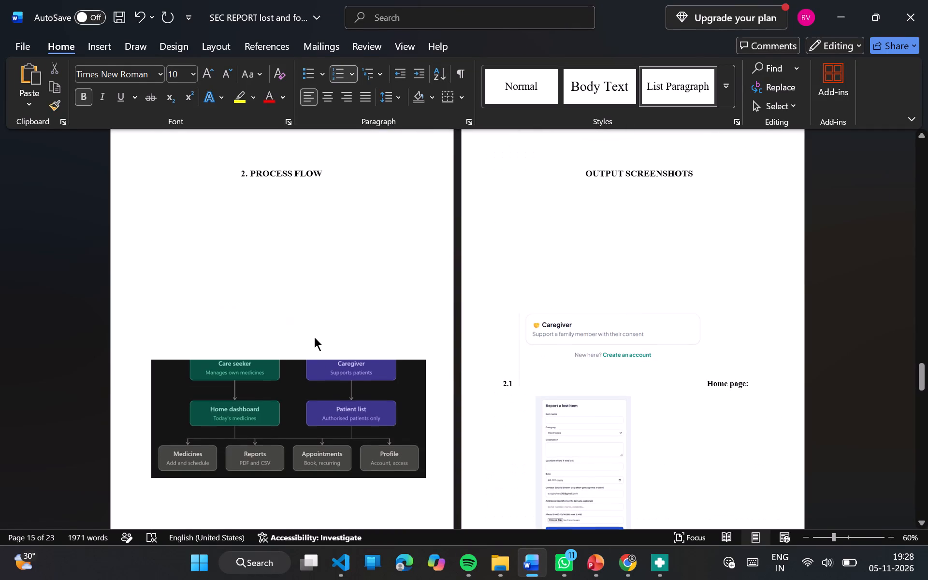
{"action": "scroll", "coordinate": [314, 337], "scroll_direction": "up", "scroll_amount": 1}
{"action": "left_click", "coordinate": [584, 278]}
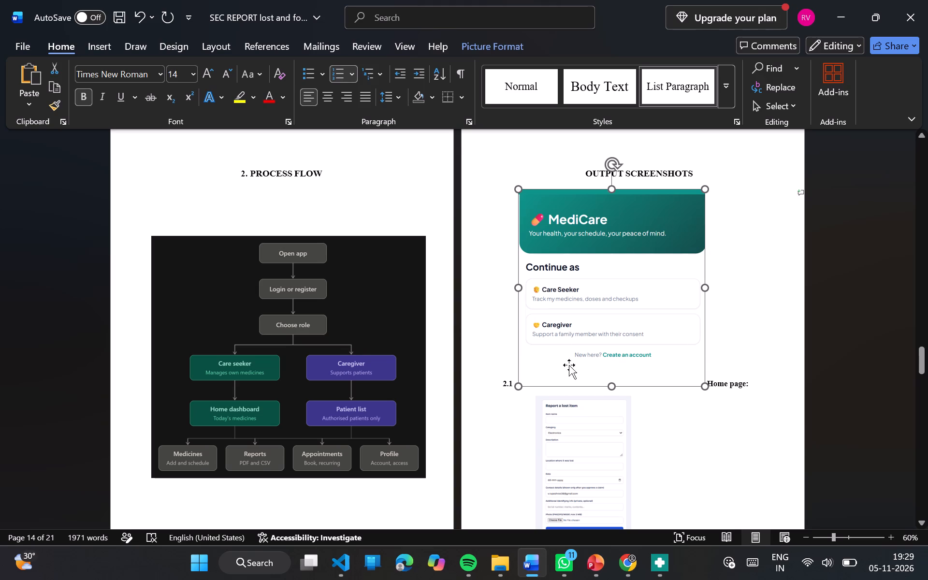
Set the MediCare screenshot to Top and Bottom wrapping with its position fixed on the page, and place it just below the 2.1 Home page heading.
{"action": "left_click_drag", "start_coordinate": [655, 237], "coordinate": [645, 326]}
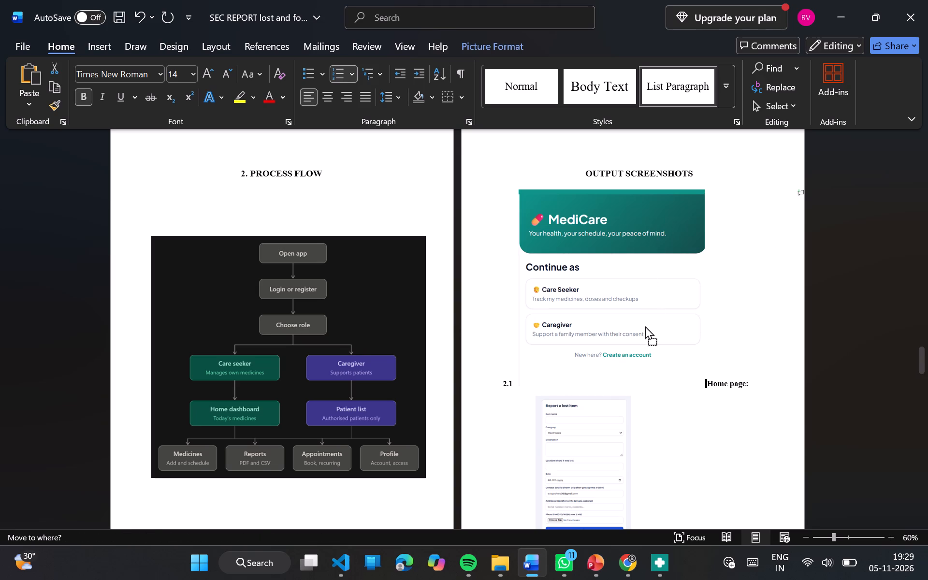
{"action": "left_click_drag", "start_coordinate": [645, 326], "coordinate": [644, 333]}
{"action": "left_click", "coordinate": [720, 203]}
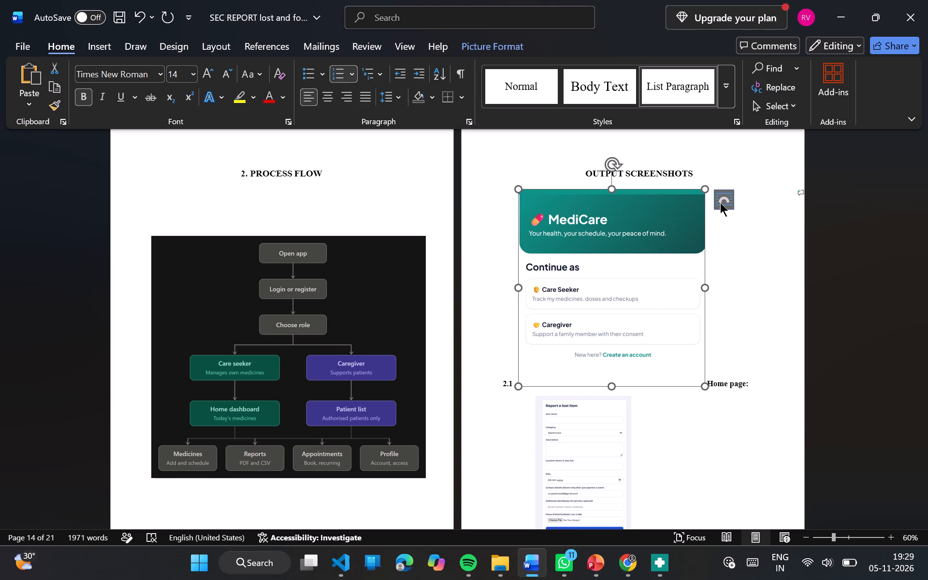
{"action": "left_click", "coordinate": [766, 333]}
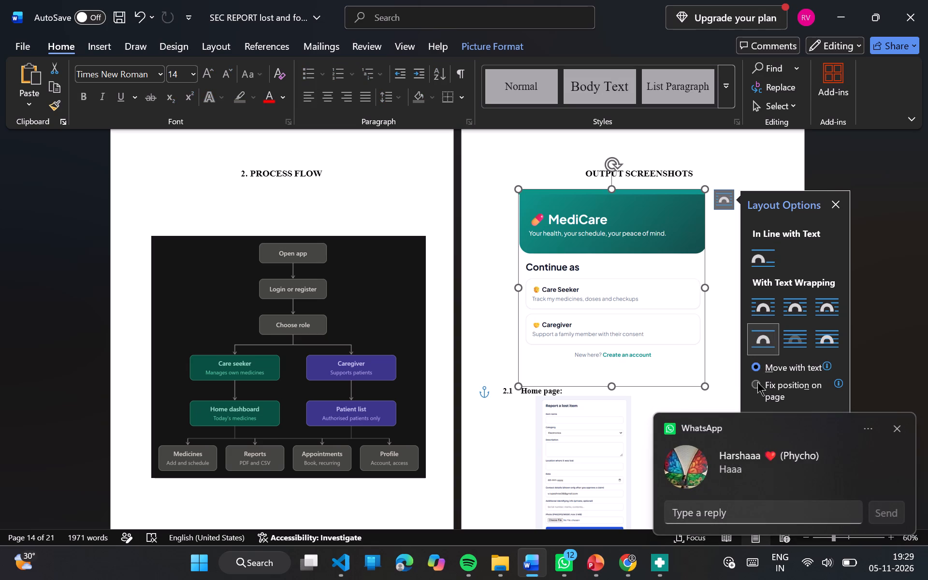
{"action": "left_click", "coordinate": [756, 381]}
{"action": "left_click_drag", "start_coordinate": [582, 298], "coordinate": [584, 343]}
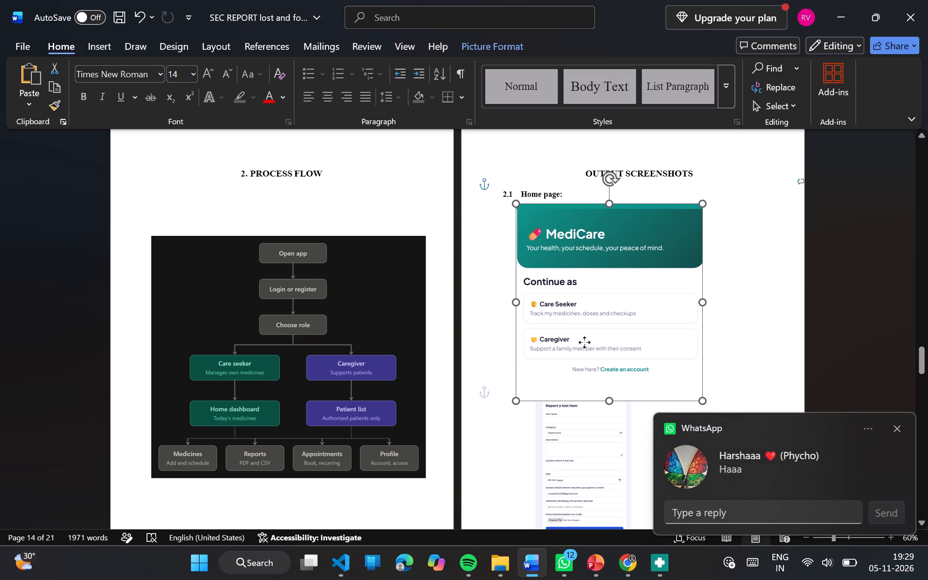
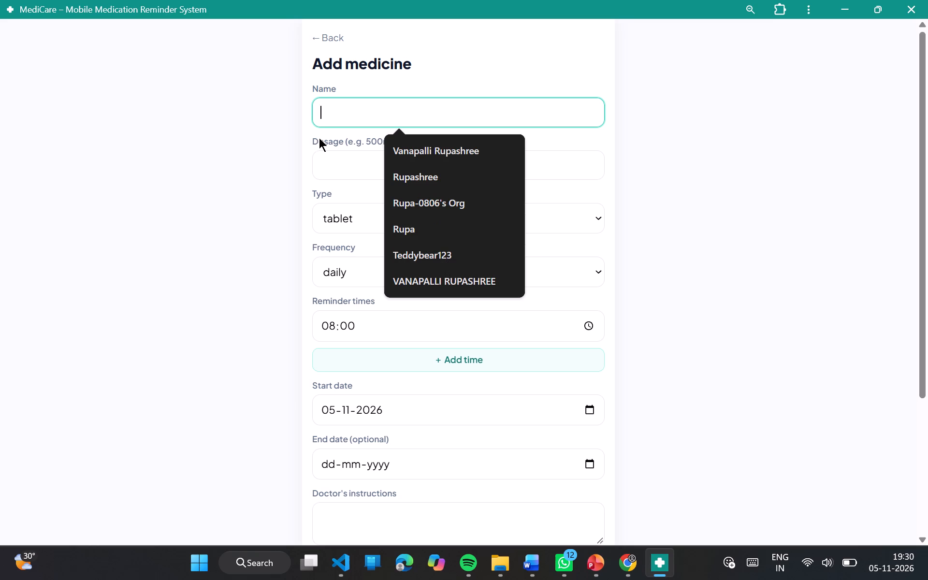
Add a medicine named Dolo with a dosage of 10mg, keeping the other defaults, and save it.
{"action": "type", "text": "Dolo"}
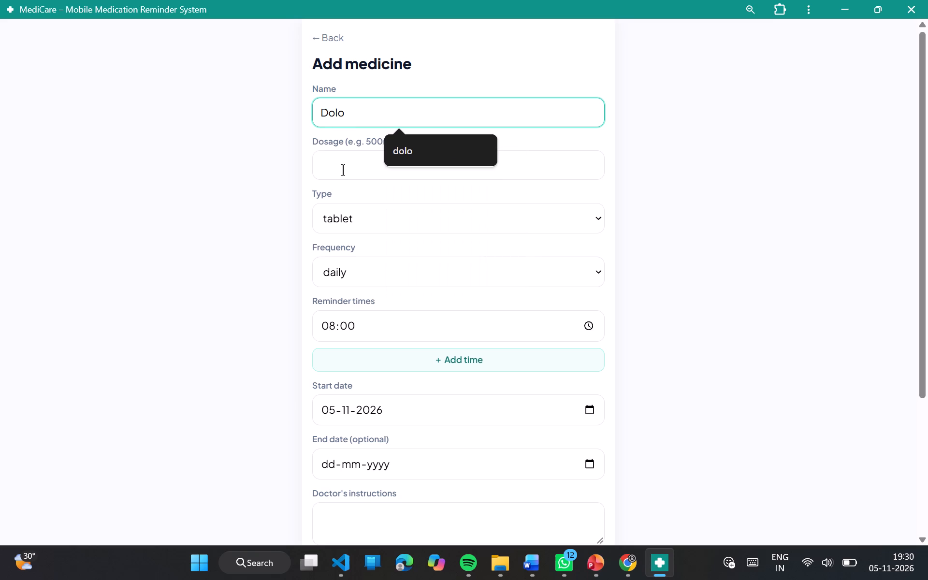
{"action": "left_click", "coordinate": [343, 170]}
{"action": "type", "text": "10m"}
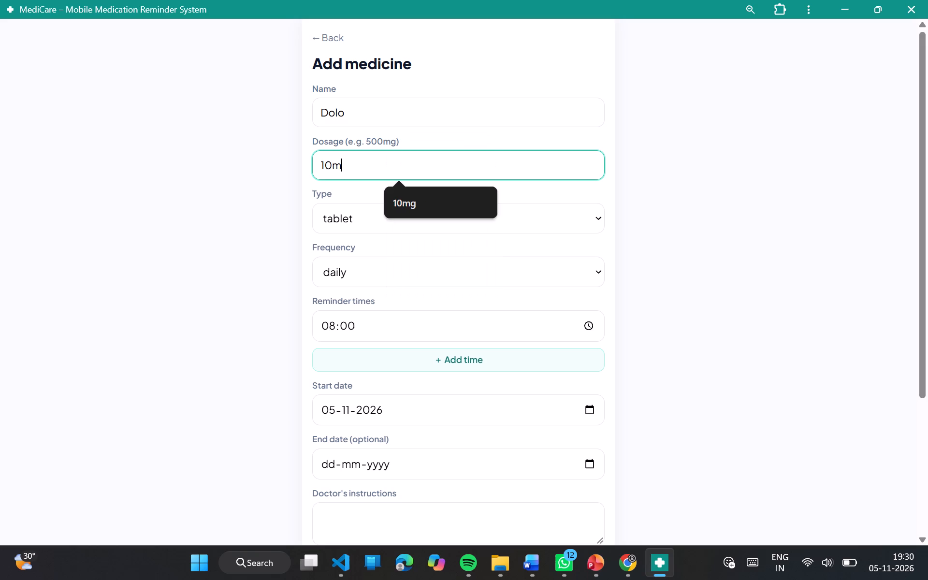
{"action": "key", "text": "g"}
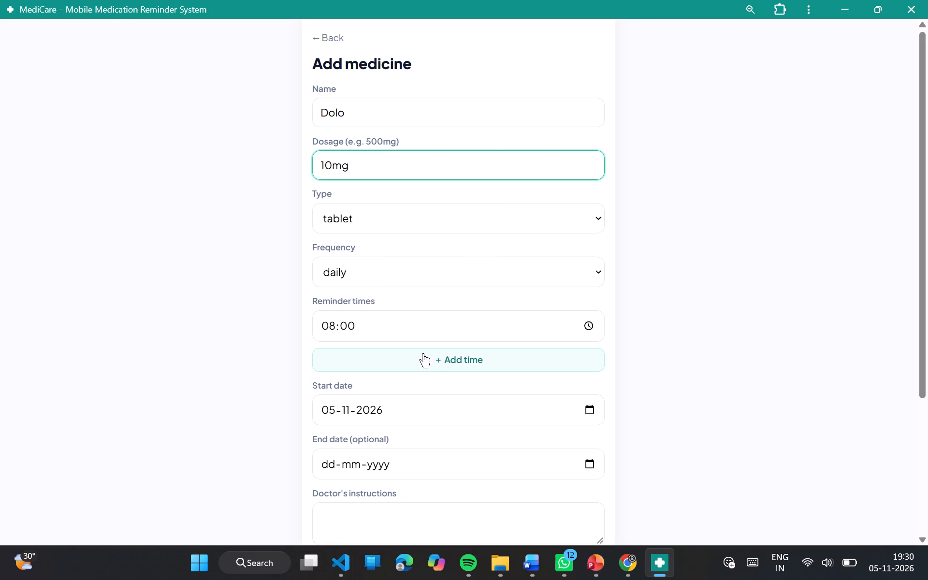
{"action": "scroll", "coordinate": [441, 399], "scroll_direction": "down", "scroll_amount": 2}
{"action": "left_click", "coordinate": [449, 488]}
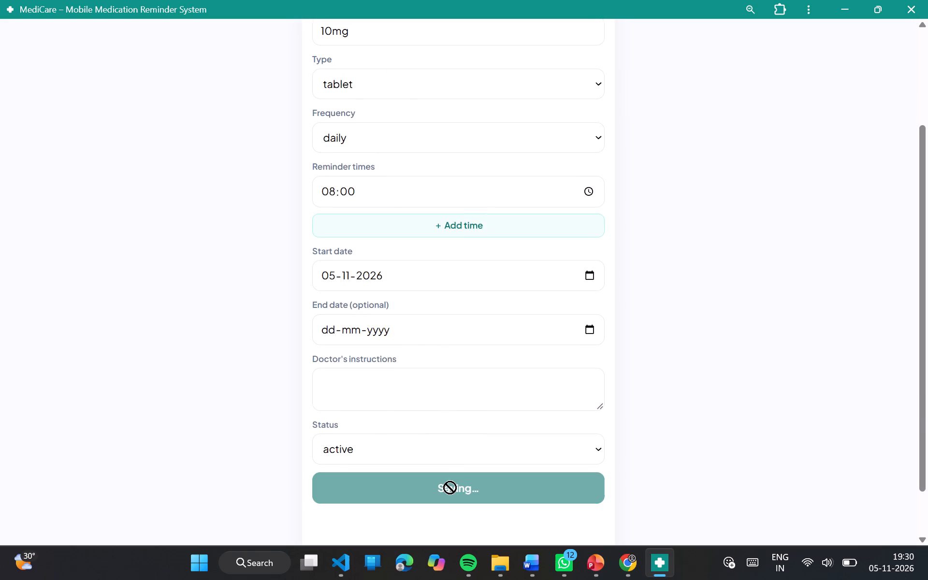
Return to the Home dashboard and capture its full app column, including the Dolo reminder banner and the bottom navigation.
{"action": "scroll", "coordinate": [430, 256], "scroll_direction": "up", "scroll_amount": 2}
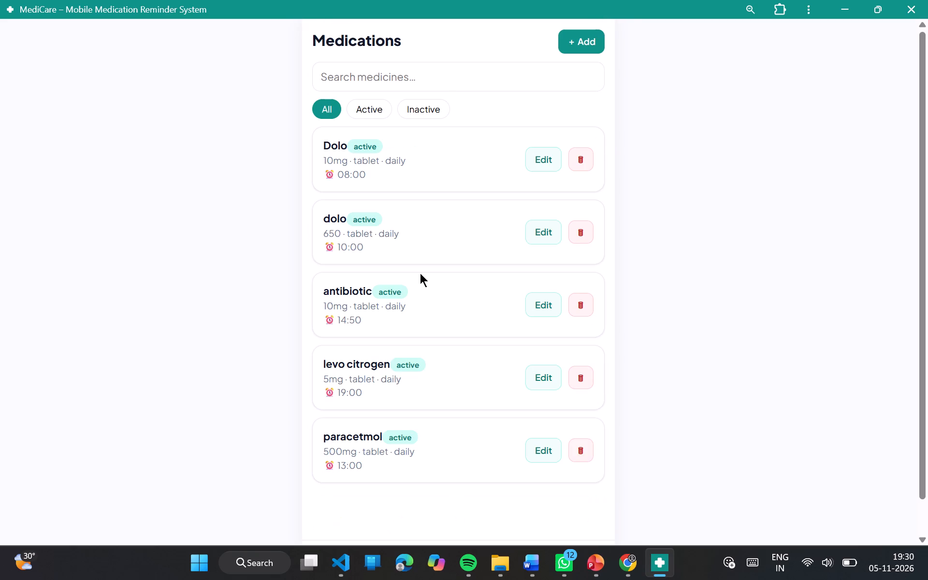
{"action": "scroll", "coordinate": [422, 270], "scroll_direction": "up", "scroll_amount": 1}
{"action": "scroll", "coordinate": [327, 236], "scroll_direction": "up", "scroll_amount": 3}
{"action": "scroll", "coordinate": [433, 157], "scroll_direction": "up", "scroll_amount": 3}
{"action": "scroll", "coordinate": [433, 157], "scroll_direction": "down", "scroll_amount": 5}
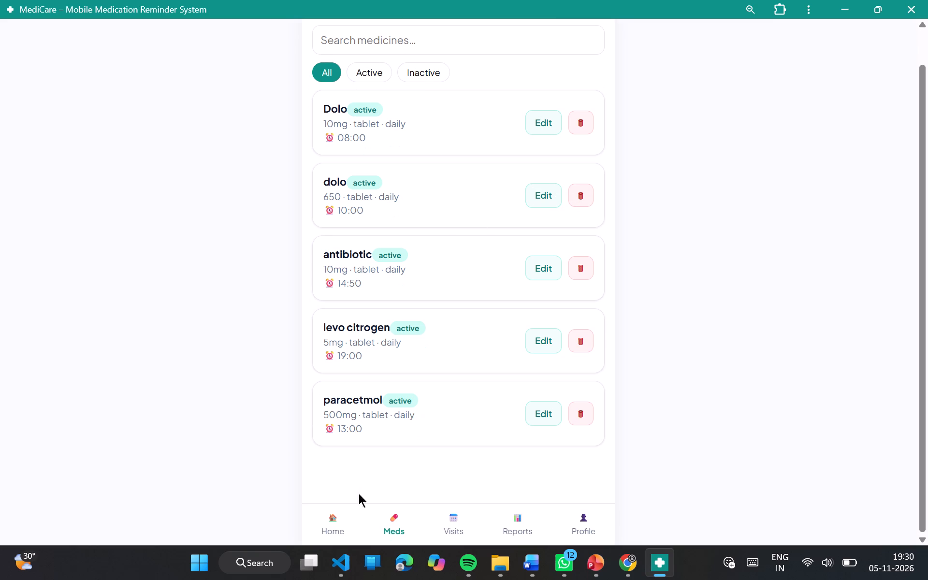
{"action": "left_click", "coordinate": [340, 526]}
{"action": "scroll", "coordinate": [446, 405], "scroll_direction": "up", "scroll_amount": 3}
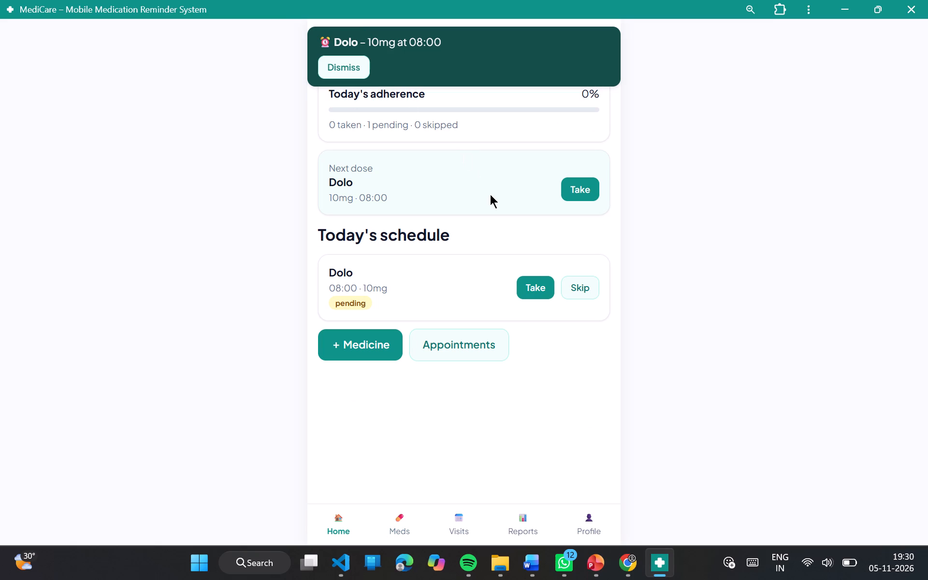
{"action": "key", "text": "shift+super+s"}
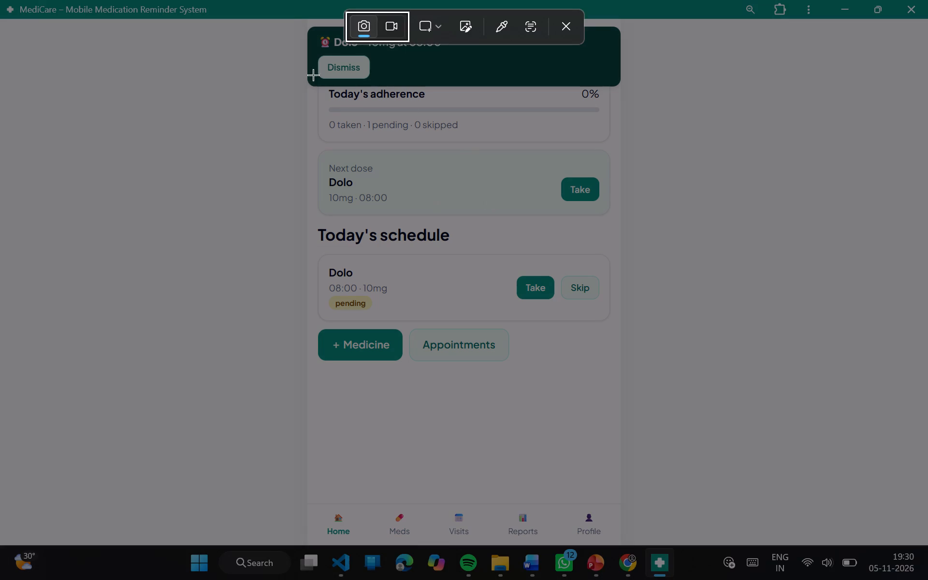
{"action": "left_click_drag", "start_coordinate": [306, 23], "coordinate": [648, 327]}
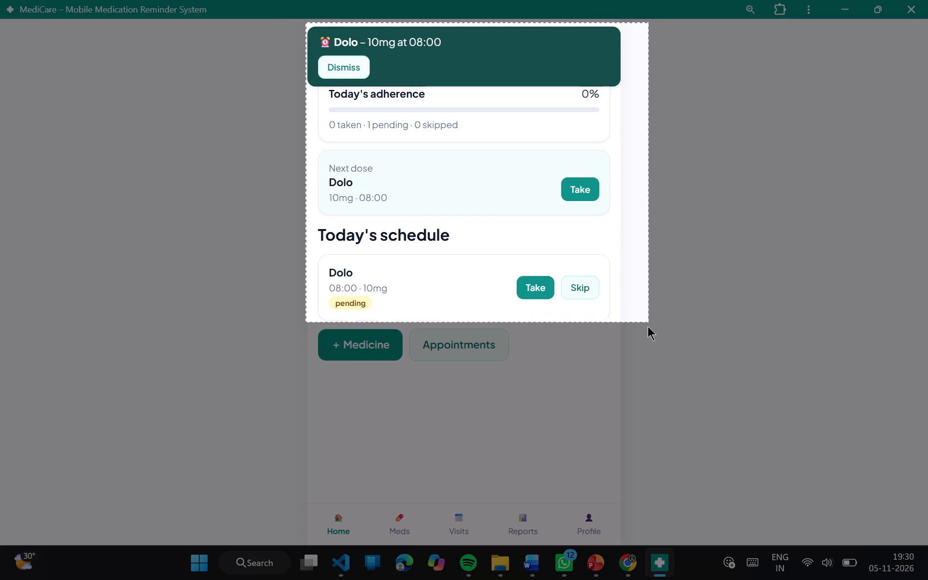
{"action": "left_click_drag", "start_coordinate": [648, 327], "coordinate": [623, 576]}
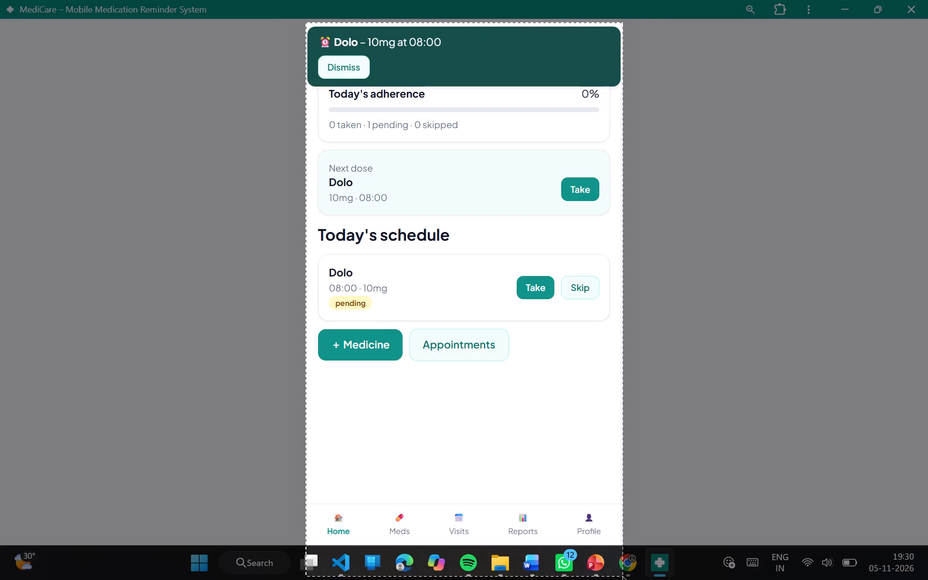
{"action": "left_click_drag", "start_coordinate": [623, 576], "coordinate": [622, 548]}
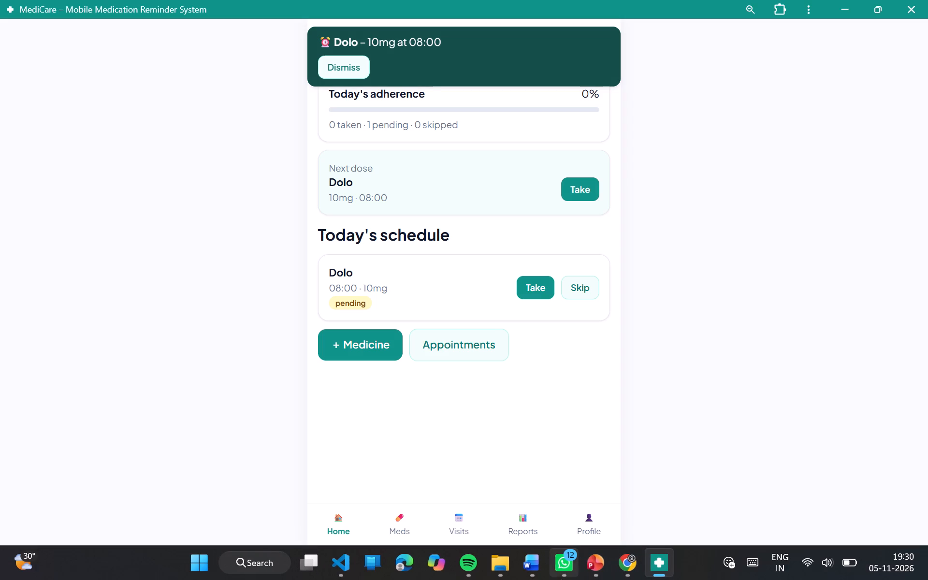
Switch to the Word report and paste the dashboard capture after five new blank lines below the MediCare screenshot.
{"action": "left_click", "coordinate": [530, 578]}
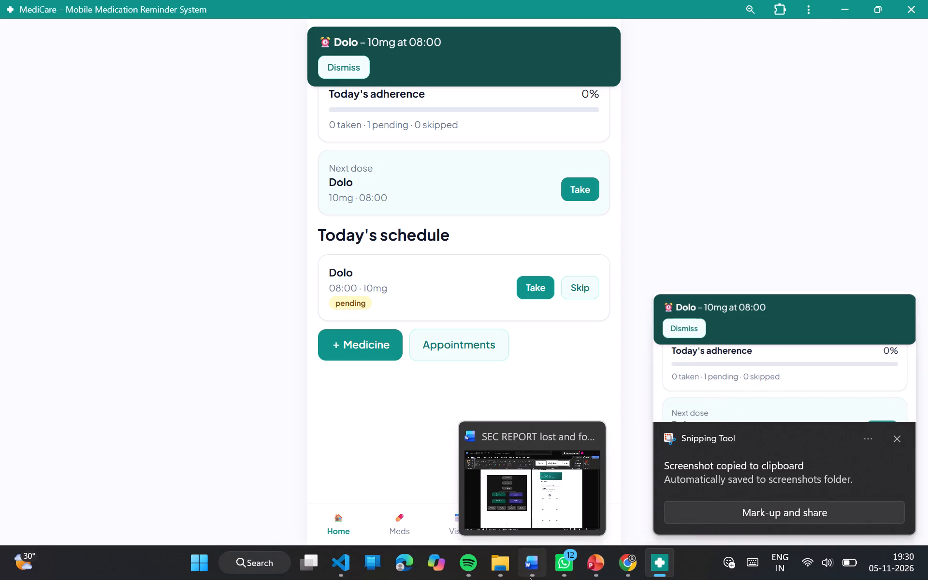
{"action": "left_click", "coordinate": [533, 343]}
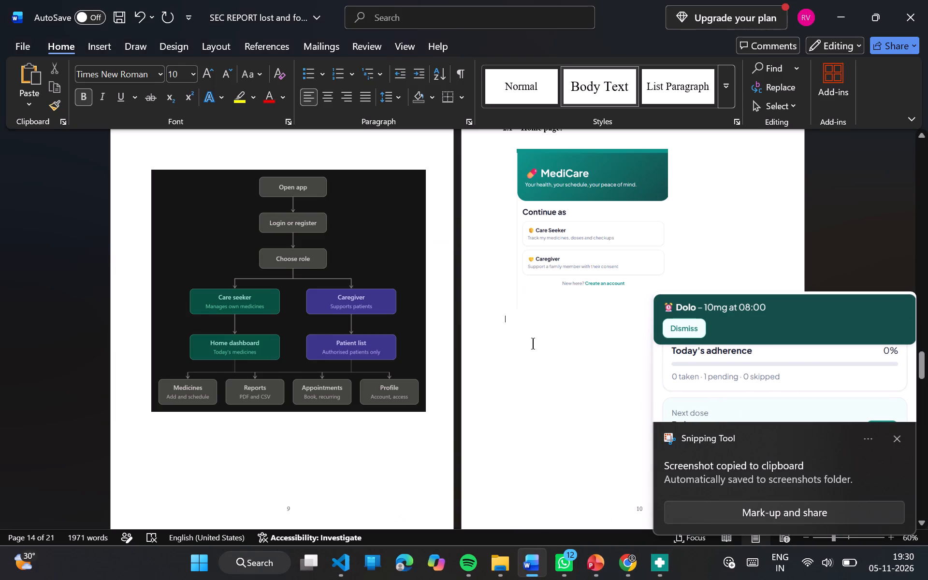
{"action": "key", "text": "Return"}
{"action": "key", "text": "Return"}
{"action": "key", "text": "Return"}
{"action": "key", "text": "Return"}
{"action": "key", "text": "Return"}
{"action": "key", "text": "ctrl+v"}
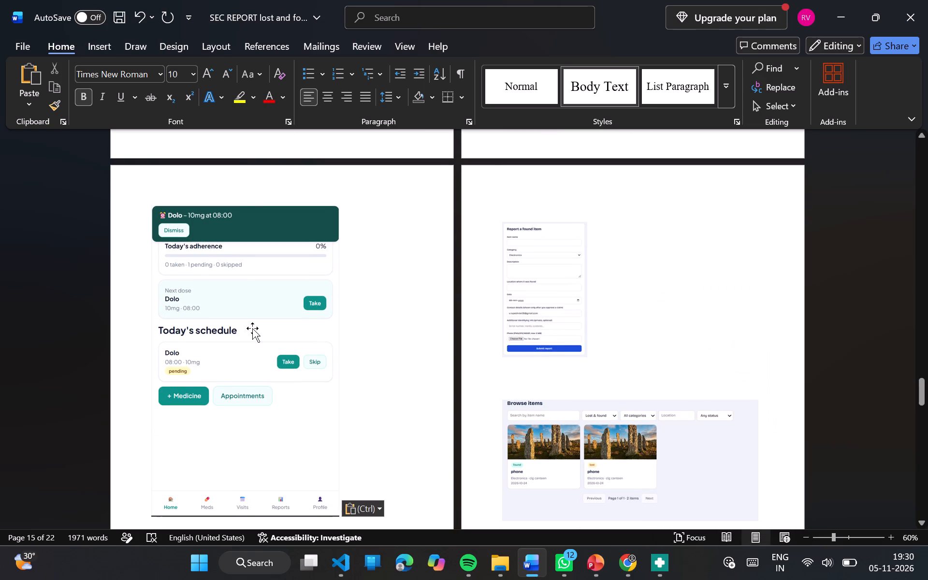
Set the pasted dashboard screenshot to Top and Bottom wrapping with its position fixed on the page.
{"action": "left_click", "coordinate": [252, 328]}
{"action": "left_click", "coordinate": [354, 209]}
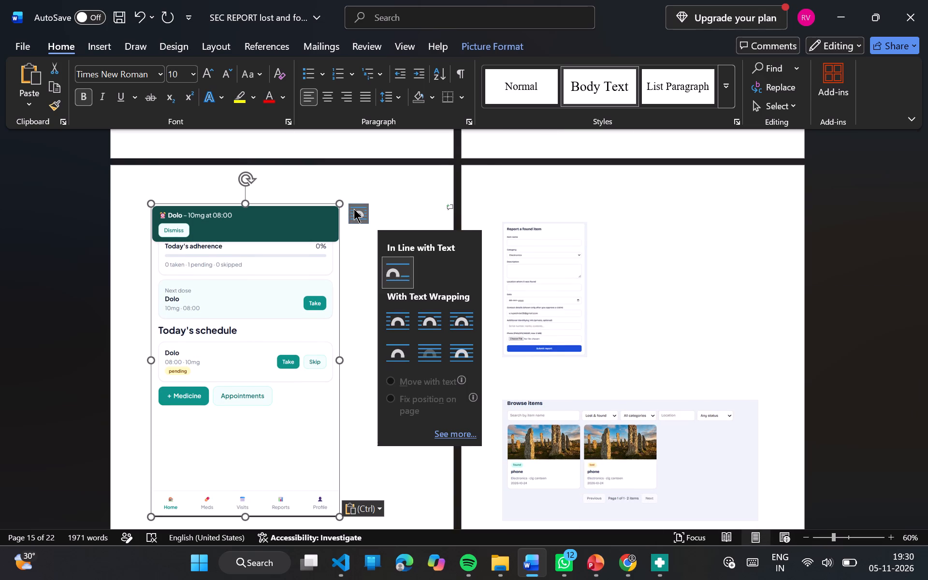
{"action": "left_click", "coordinate": [399, 362]}
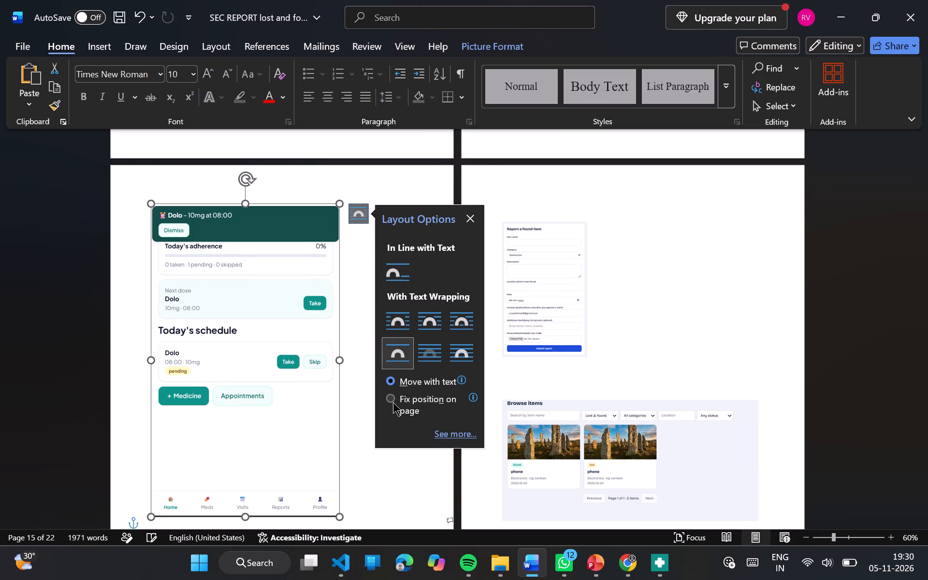
{"action": "left_click", "coordinate": [389, 405]}
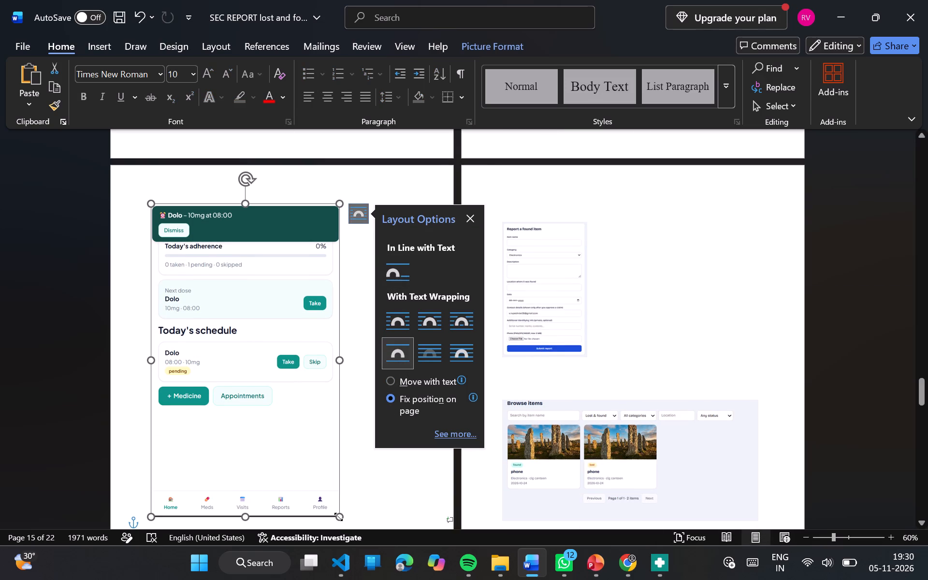
Shrink the dashboard screenshot to well under half its size and move it clear below the MediCare screenshot.
{"action": "left_click_drag", "start_coordinate": [338, 517], "coordinate": [282, 365]}
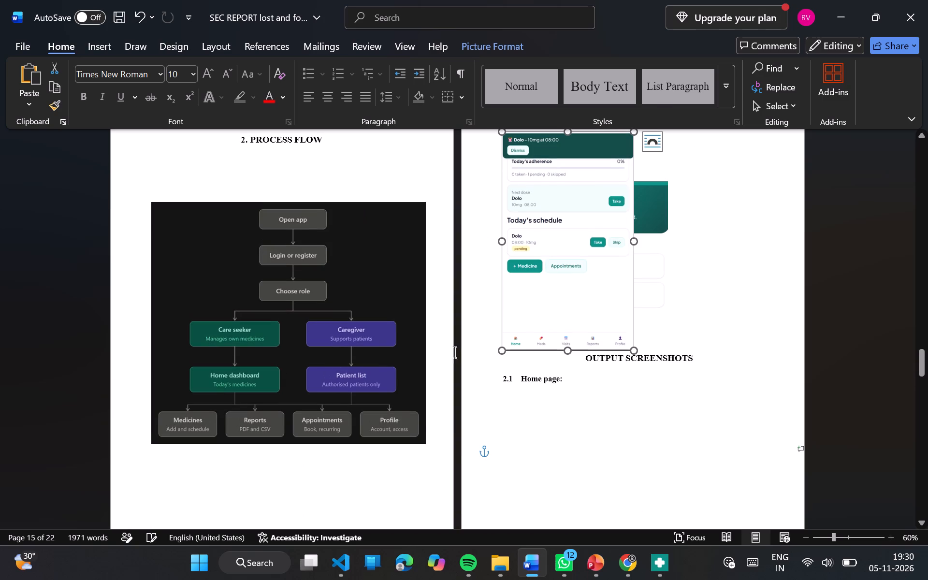
{"action": "left_click", "coordinate": [561, 274]}
{"action": "left_click_drag", "start_coordinate": [604, 293], "coordinate": [626, 441]}
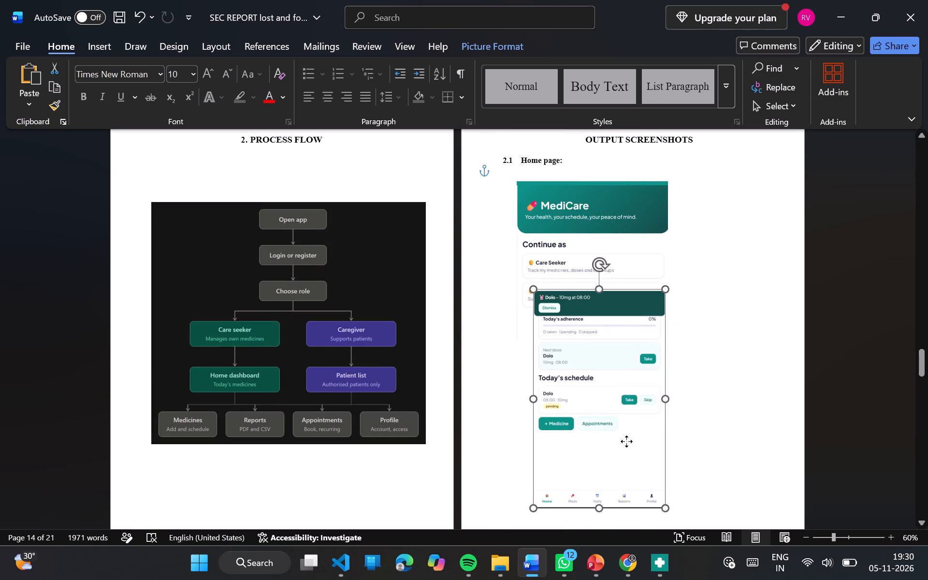
{"action": "left_click_drag", "start_coordinate": [626, 441], "coordinate": [615, 423]}
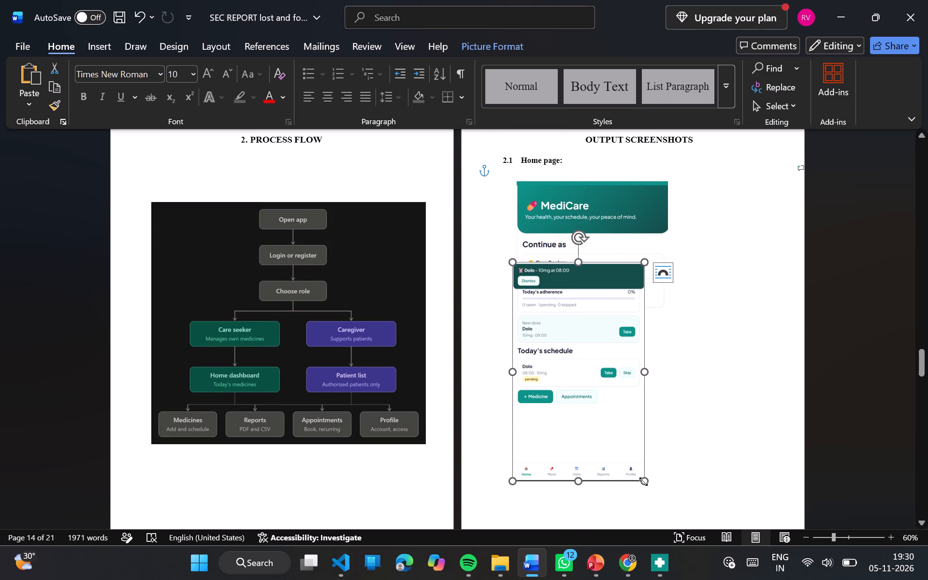
{"action": "left_click_drag", "start_coordinate": [643, 481], "coordinate": [579, 373]}
{"action": "left_click_drag", "start_coordinate": [560, 350], "coordinate": [566, 360]}
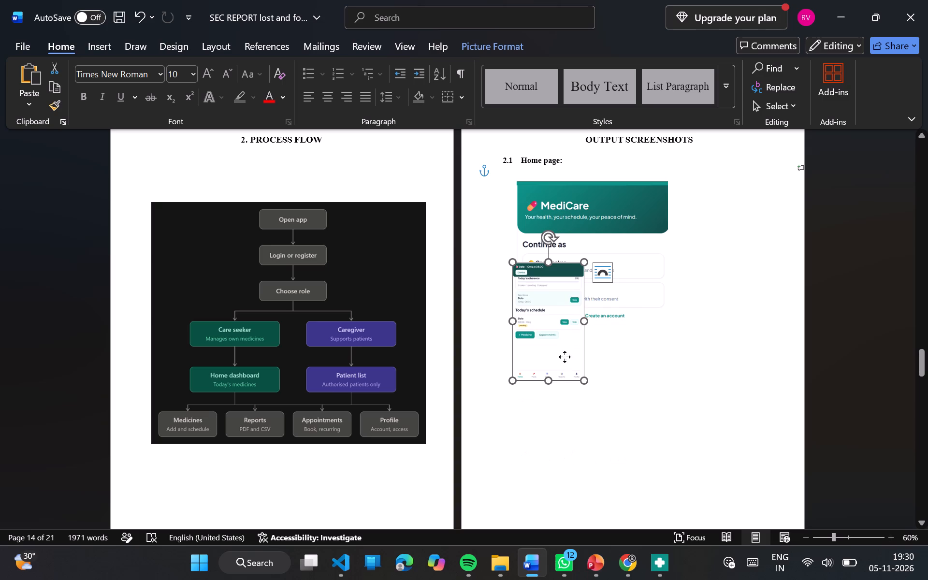
{"action": "left_click_drag", "start_coordinate": [566, 360], "coordinate": [556, 464]}
Shrink the MediCare screenshot under 2.1 Home page to about three-quarters of its size.
{"action": "left_click", "coordinate": [602, 298]}
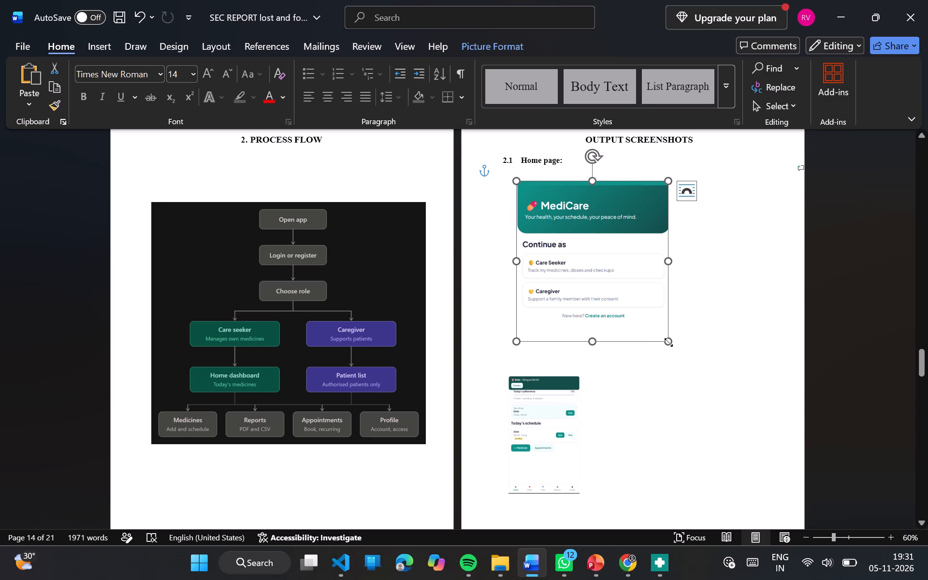
{"action": "left_click_drag", "start_coordinate": [668, 342], "coordinate": [615, 303]}
Place the dashboard screenshot beside the MediCare screenshot, on its right, and enlarge it slightly.
{"action": "left_click_drag", "start_coordinate": [556, 408], "coordinate": [723, 192]}
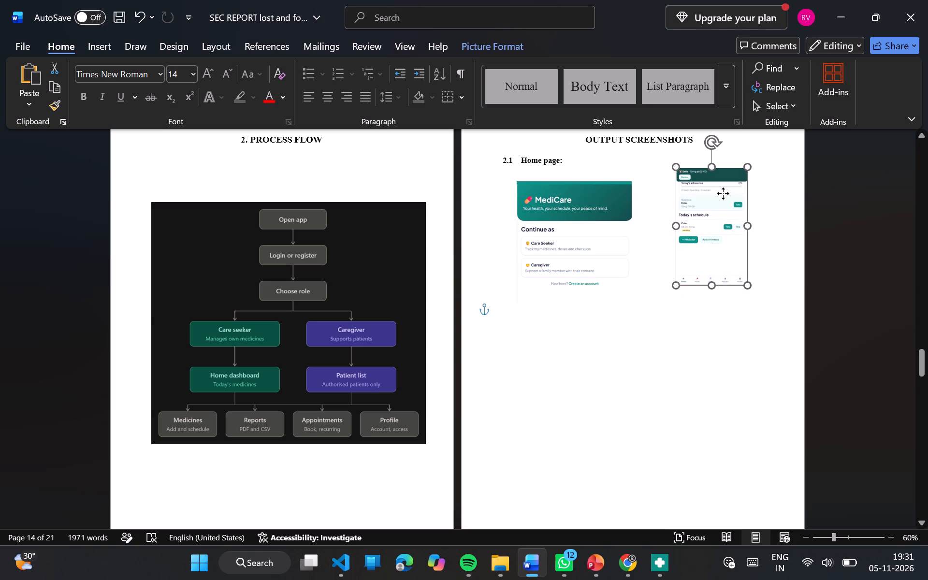
{"action": "left_click_drag", "start_coordinate": [723, 192], "coordinate": [723, 221]}
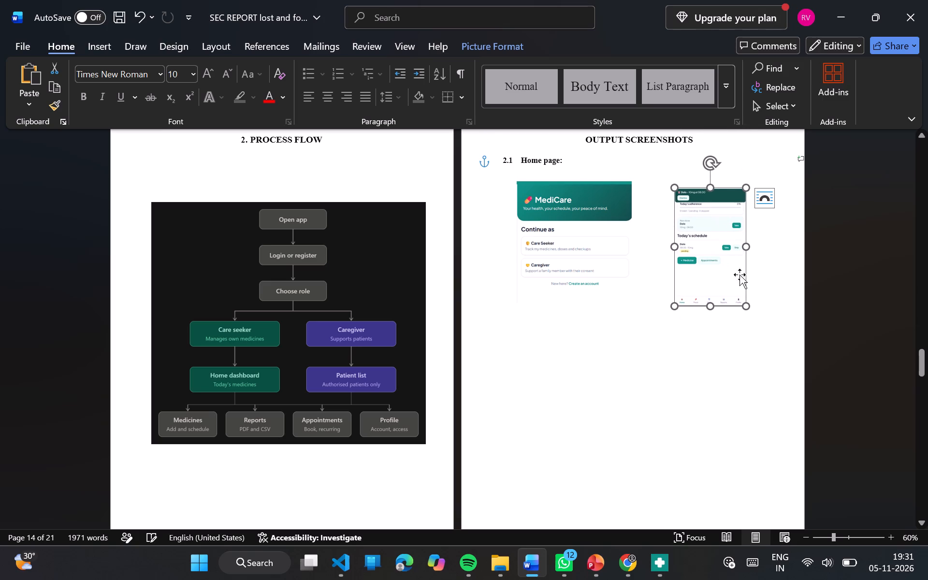
{"action": "left_click_drag", "start_coordinate": [746, 308], "coordinate": [758, 314]}
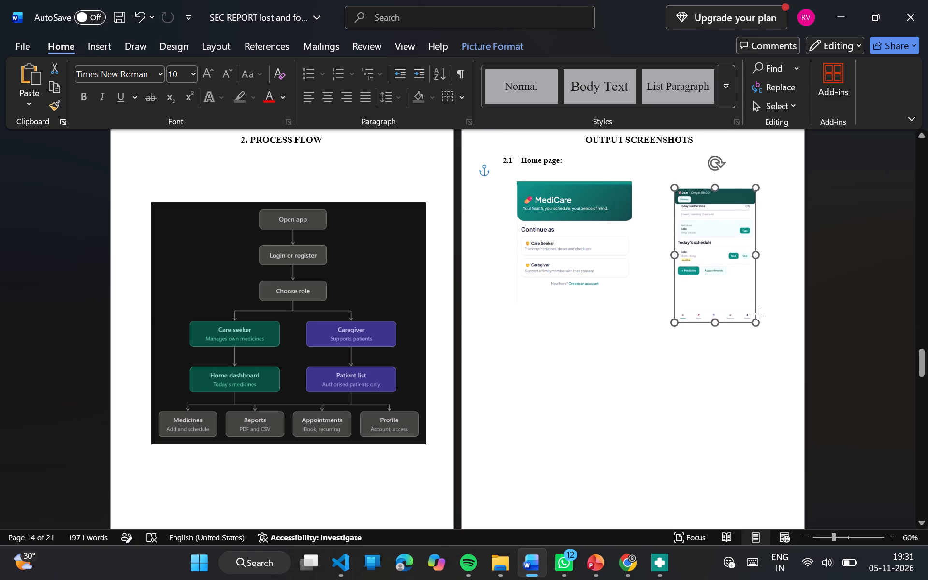
{"action": "left_click_drag", "start_coordinate": [758, 314], "coordinate": [760, 315]}
{"action": "left_click", "coordinate": [626, 409]}
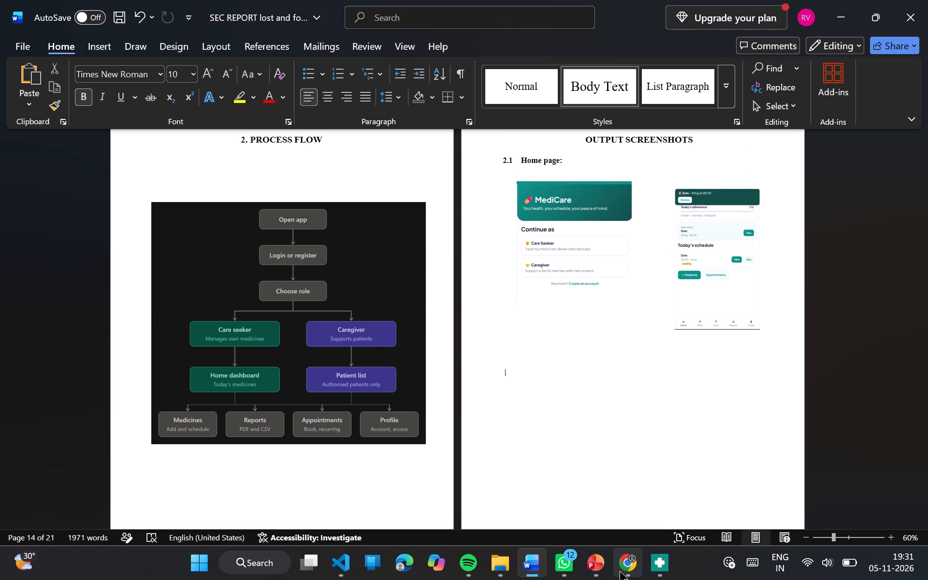
Switch to the MediCare app, open its Meds page and dismiss the Dolo reminder covering the list.
{"action": "left_click", "coordinate": [653, 572]}
{"action": "scroll", "coordinate": [429, 344], "scroll_direction": "up", "scroll_amount": 1}
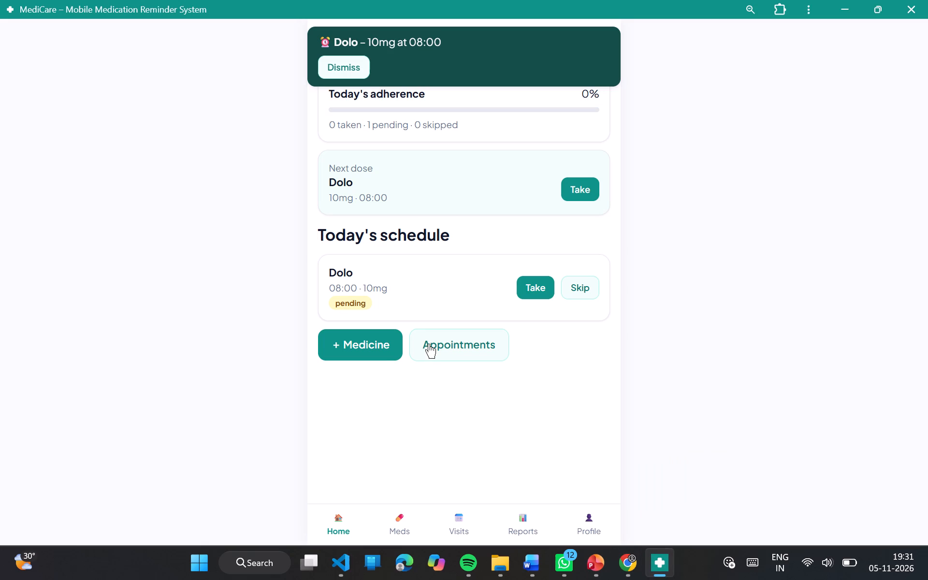
{"action": "scroll", "coordinate": [429, 344], "scroll_direction": "up", "scroll_amount": 1}
{"action": "left_click", "coordinate": [463, 330]}
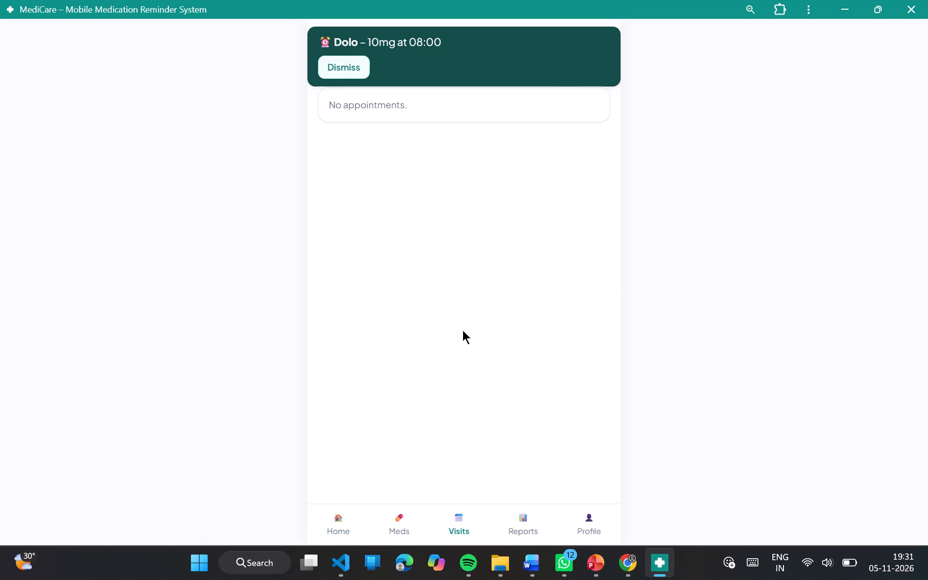
{"action": "left_click", "coordinate": [411, 532]}
{"action": "left_click", "coordinate": [329, 70]}
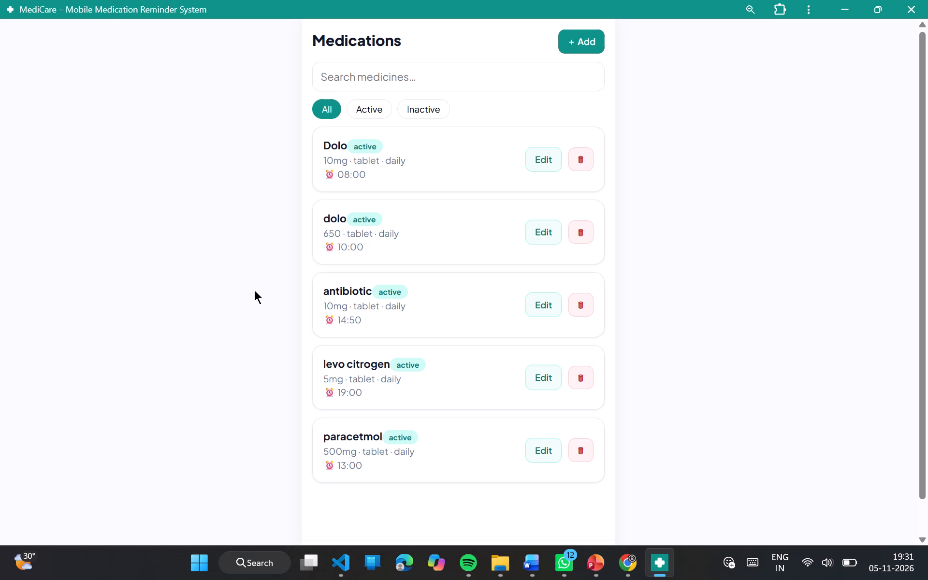
Capture the app's Medications page from the heading to below the paracetmol entry and paste it into the Word report.
{"action": "key", "text": "shift+super+s"}
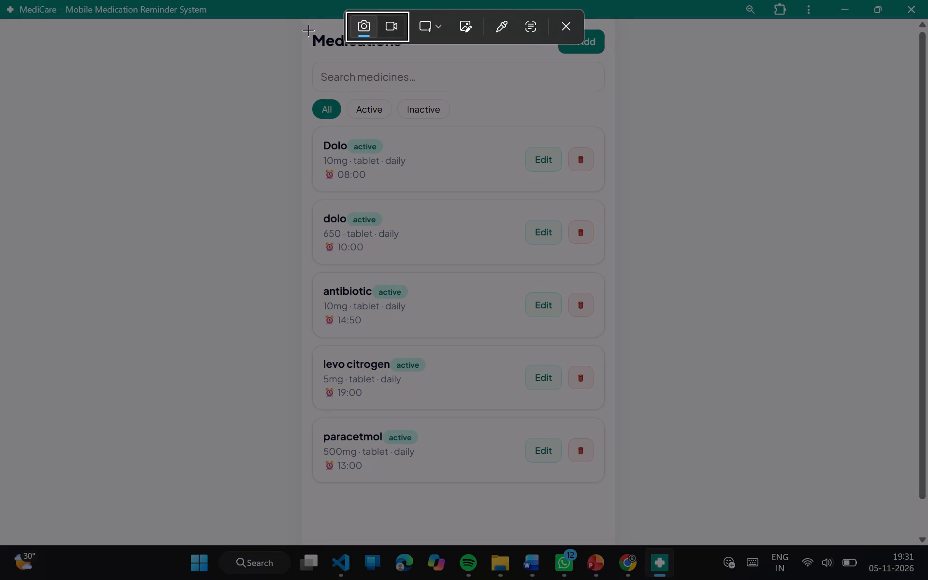
{"action": "left_click_drag", "start_coordinate": [303, 17], "coordinate": [594, 533]}
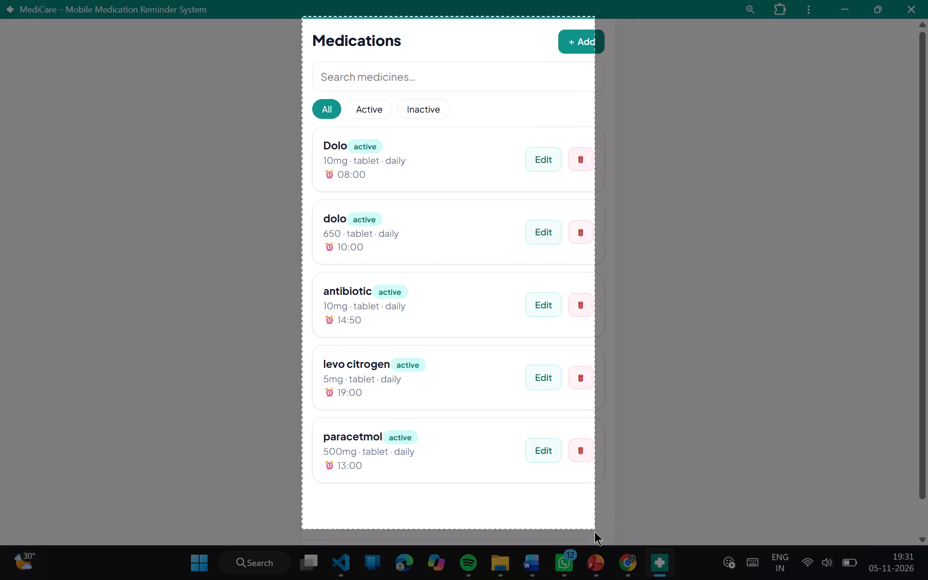
{"action": "left_click_drag", "start_coordinate": [594, 533], "coordinate": [611, 535]}
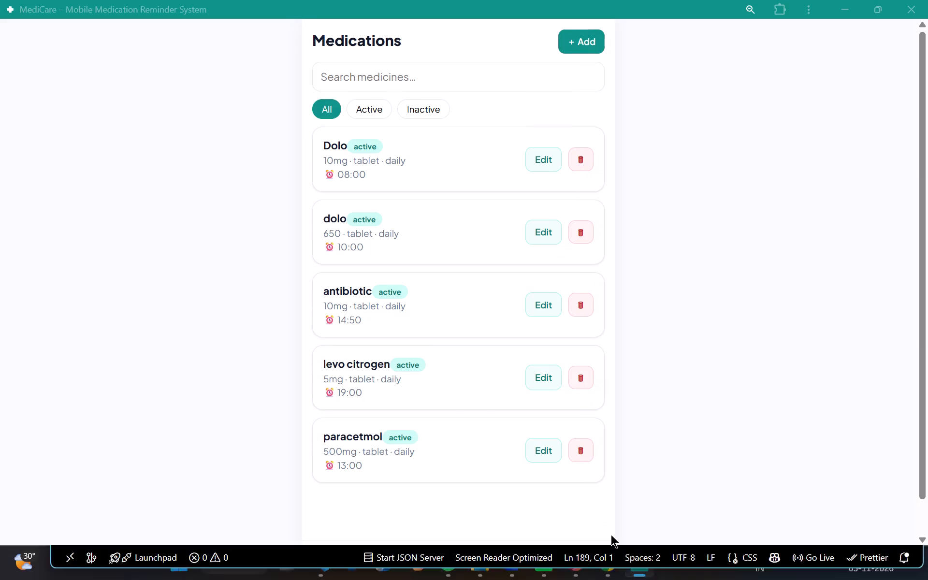
{"action": "left_click", "coordinate": [537, 567]}
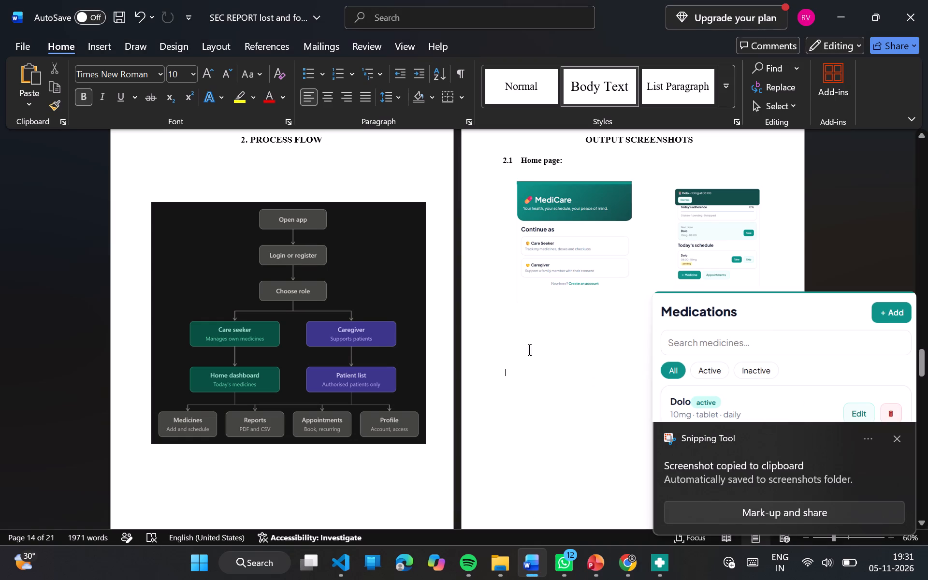
{"action": "key", "text": "ctrl+v"}
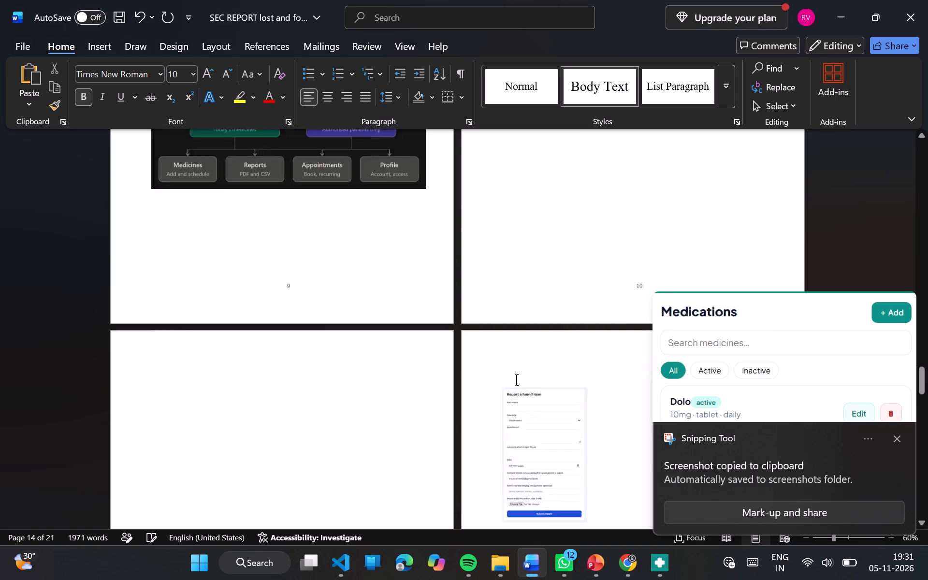
Shrink the pasted Medications screenshot to about two-thirds of its size.
{"action": "left_click", "coordinate": [294, 409]}
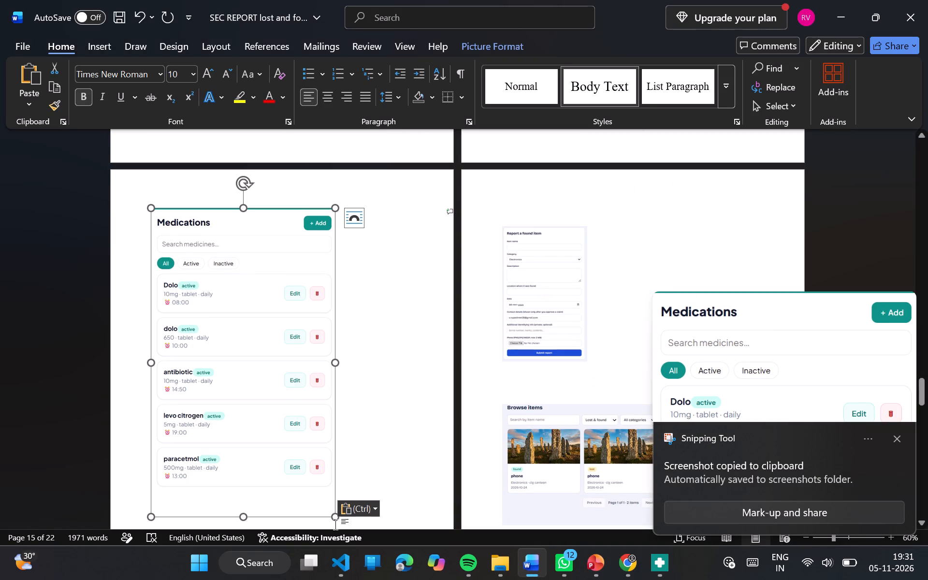
{"action": "left_click_drag", "start_coordinate": [333, 518], "coordinate": [269, 365]}
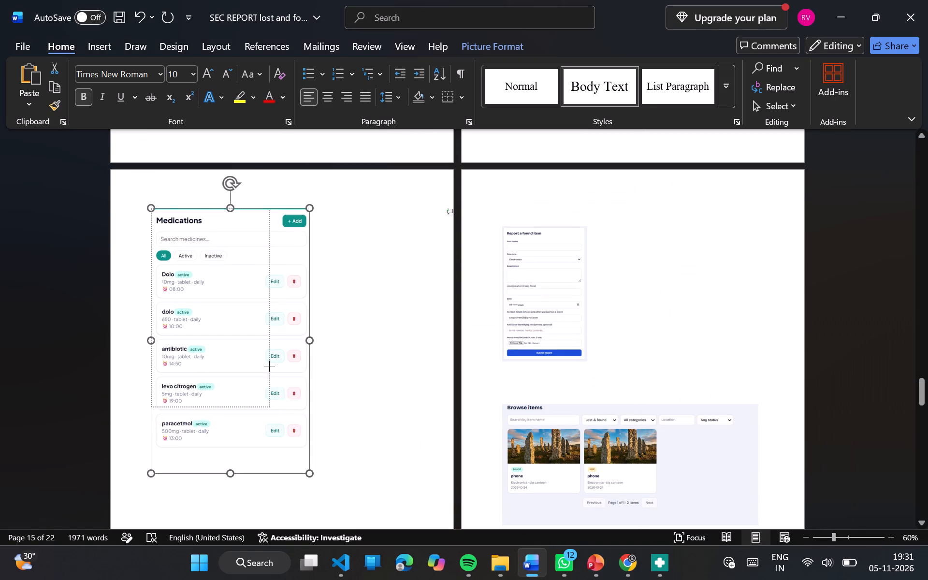
{"action": "left_click_drag", "start_coordinate": [269, 365], "coordinate": [267, 362]}
Set the Medications screenshot to Top and Bottom wrapping with its position fixed on the page.
{"action": "left_click", "coordinate": [290, 221]}
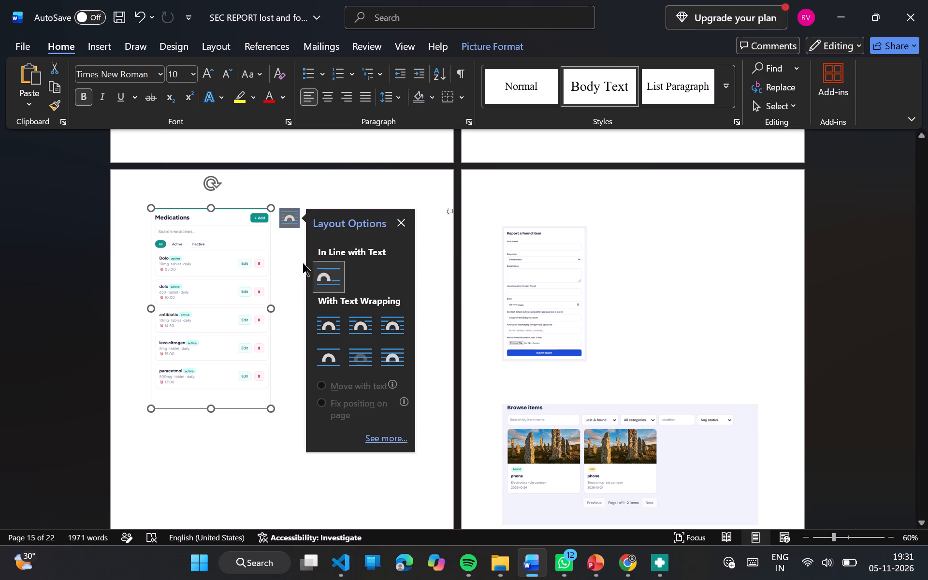
{"action": "left_click", "coordinate": [325, 349]}
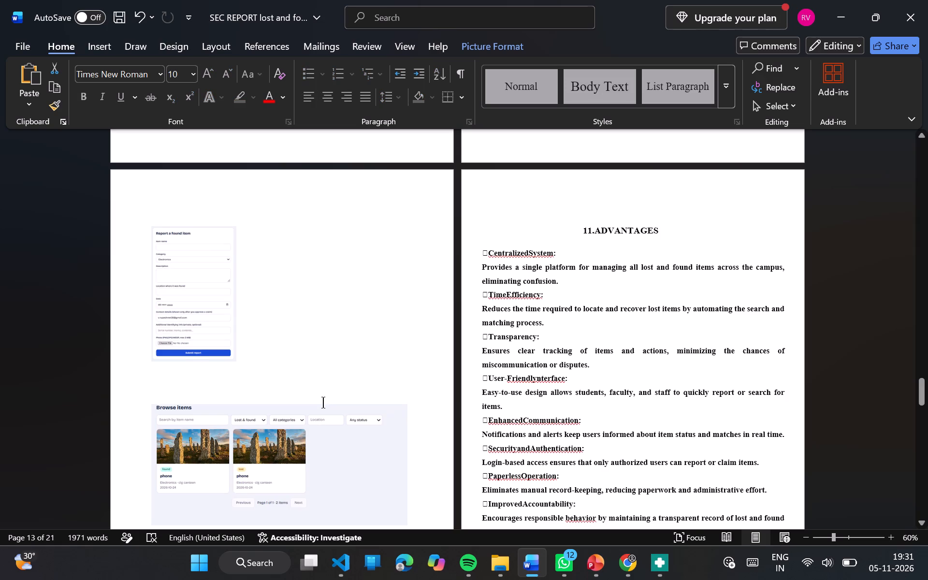
{"action": "scroll", "coordinate": [419, 319], "scroll_direction": "up", "scroll_amount": 5}
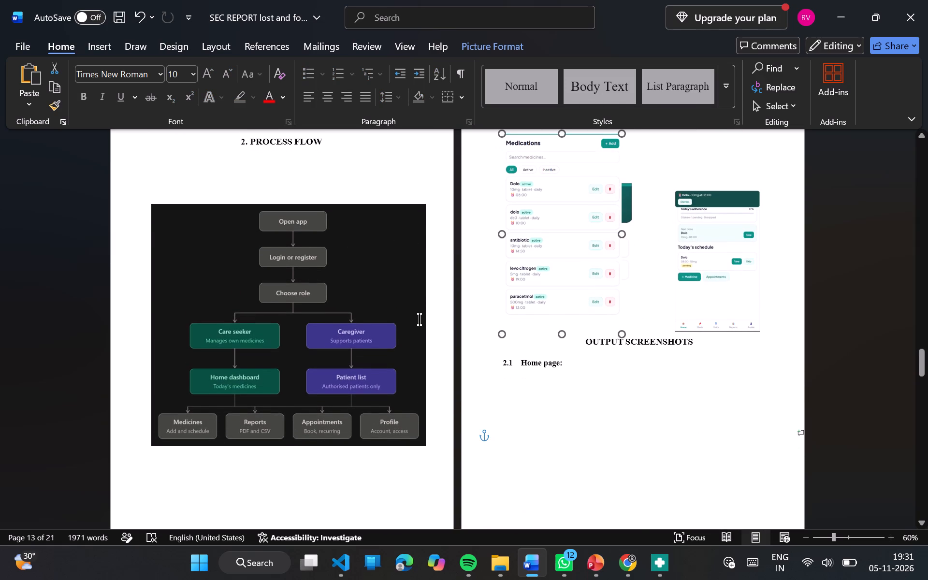
{"action": "left_click", "coordinate": [614, 231]}
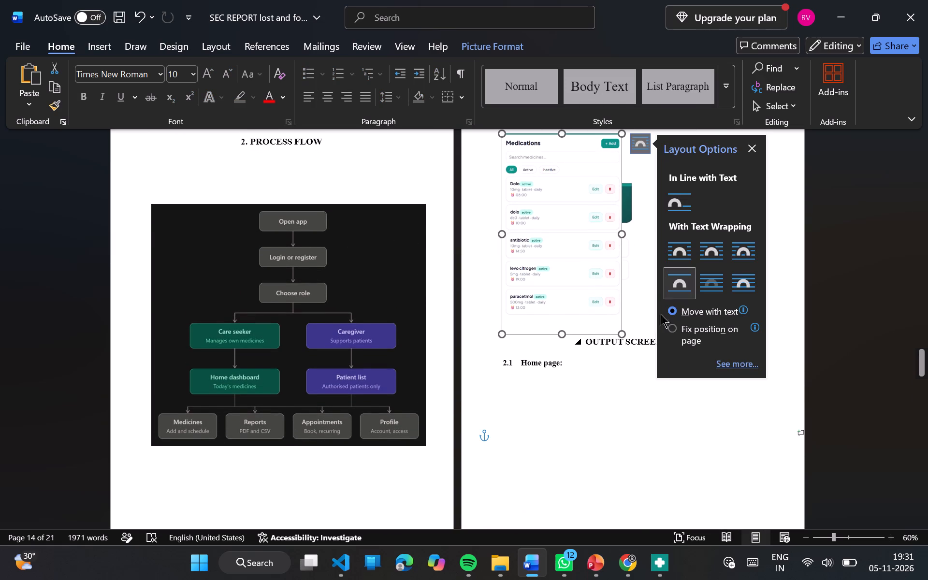
{"action": "left_click", "coordinate": [675, 327]}
Place the Medications screenshot below the MediCare screenshot on the Output Screenshots page and shrink it to about three-quarters of its size.
{"action": "left_click_drag", "start_coordinate": [539, 261], "coordinate": [555, 472]}
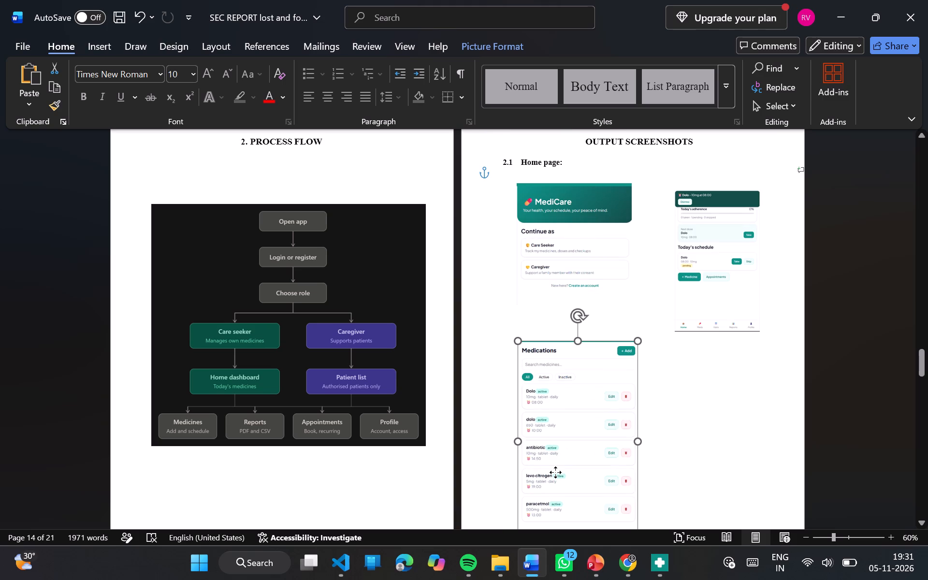
{"action": "left_click_drag", "start_coordinate": [555, 472], "coordinate": [531, 449]}
{"action": "scroll", "coordinate": [649, 453], "scroll_direction": "down", "scroll_amount": 1}
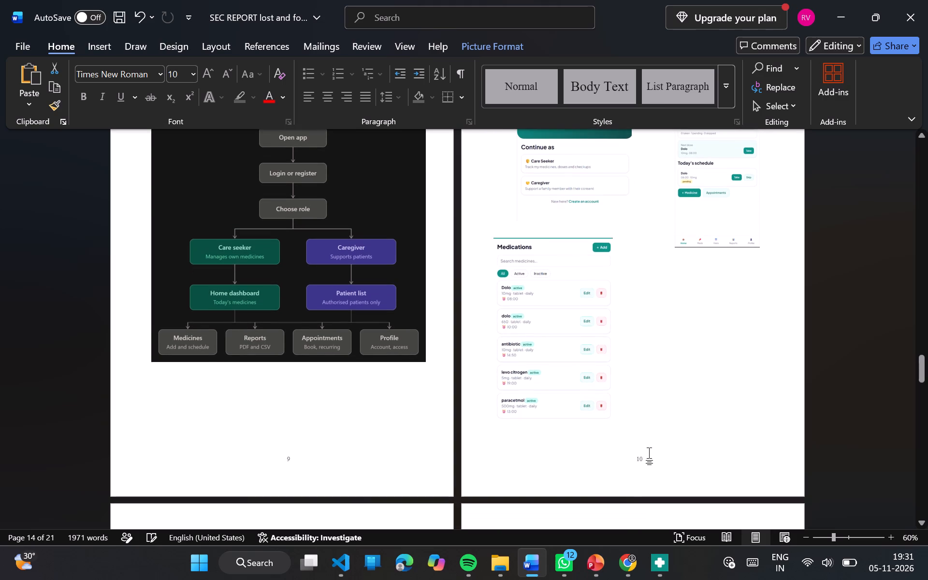
{"action": "left_click_drag", "start_coordinate": [613, 437], "coordinate": [579, 391]}
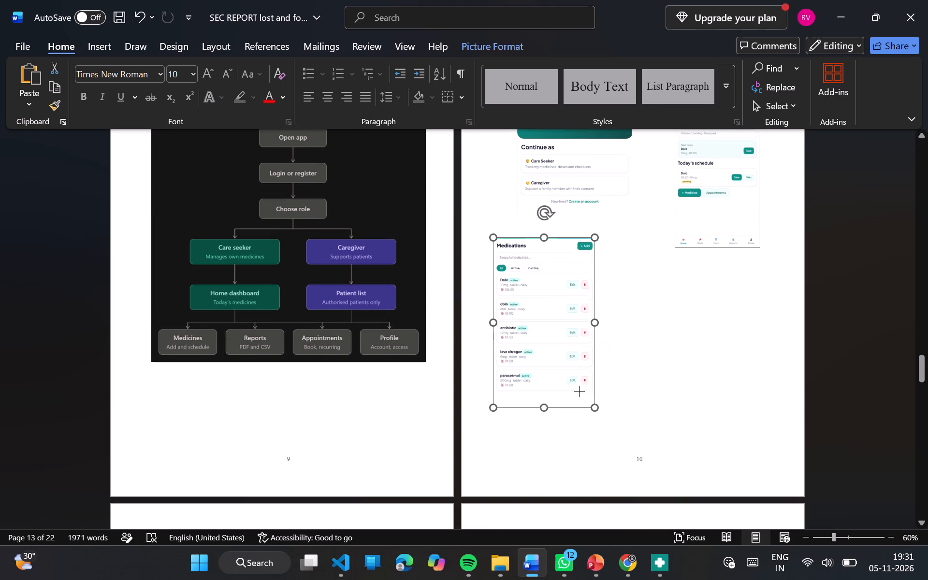
{"action": "left_click_drag", "start_coordinate": [579, 391], "coordinate": [558, 371]}
{"action": "left_click_drag", "start_coordinate": [522, 330], "coordinate": [551, 346]}
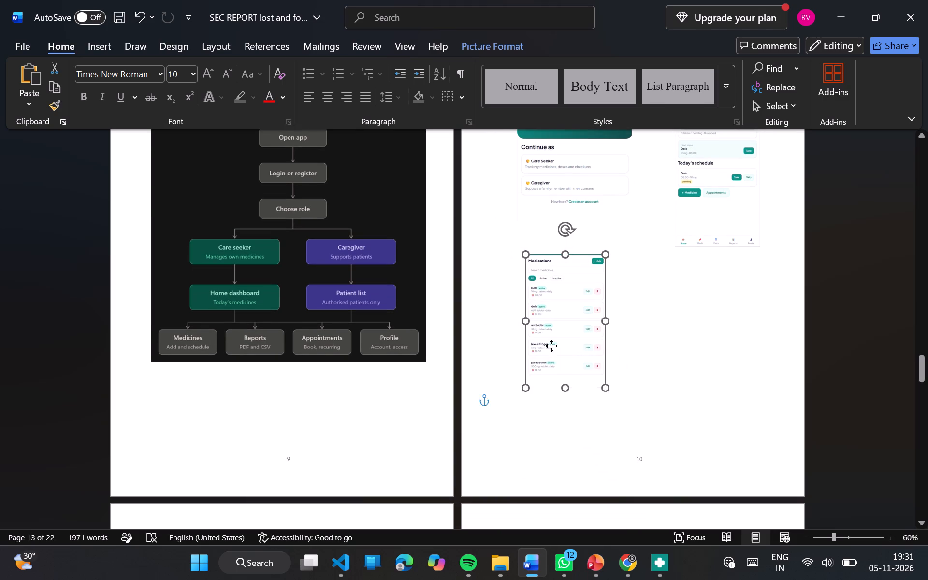
{"action": "left_click_drag", "start_coordinate": [551, 346], "coordinate": [543, 338]}
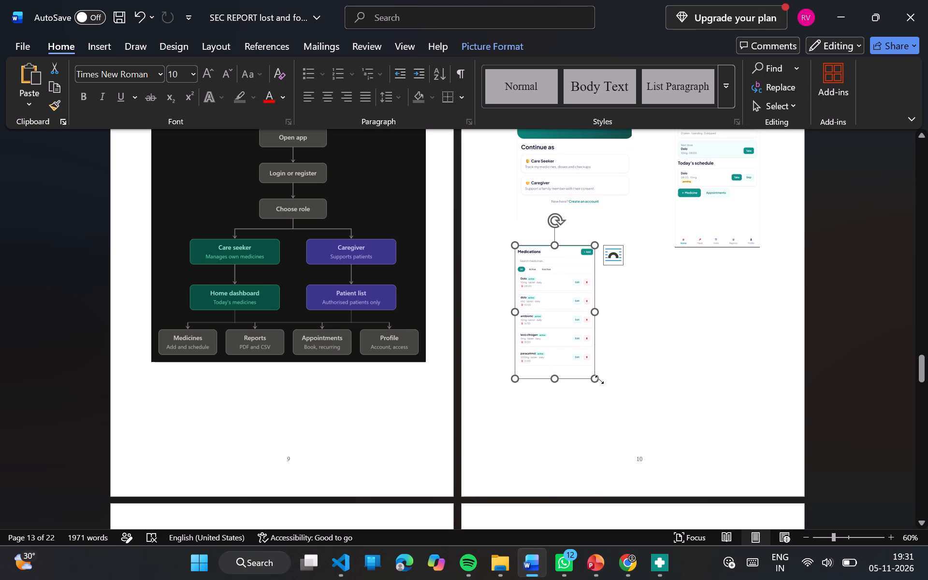
{"action": "left_click_drag", "start_coordinate": [594, 376], "coordinate": [610, 382]}
{"action": "left_click_drag", "start_coordinate": [550, 345], "coordinate": [550, 351]}
Shift the MediCare screenshot slightly down and left, and lower the dashboard screenshot beside it while moving it slightly left.
{"action": "scroll", "coordinate": [654, 328], "scroll_direction": "up", "scroll_amount": 1}
{"action": "left_click_drag", "start_coordinate": [578, 264], "coordinate": [569, 280]}
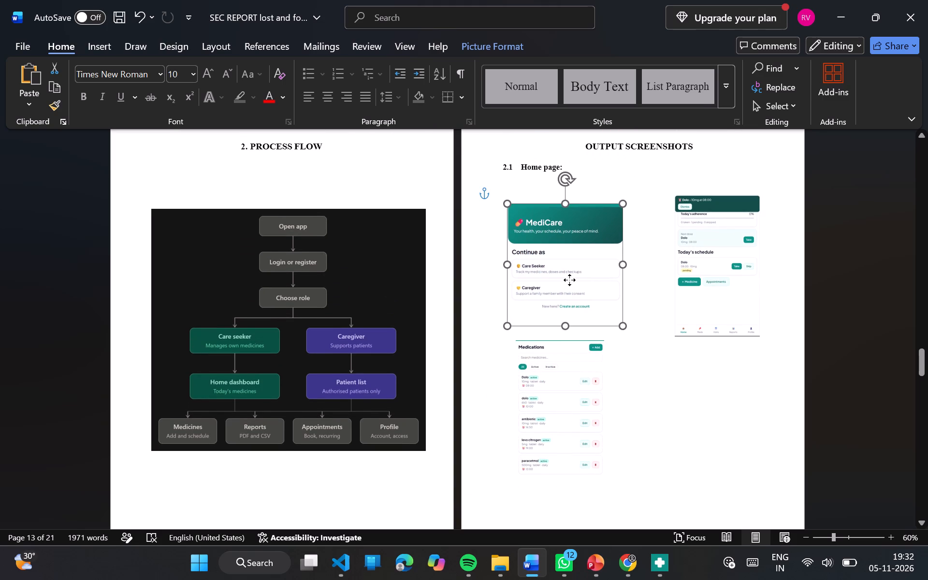
{"action": "left_click_drag", "start_coordinate": [569, 280], "coordinate": [573, 278]}
{"action": "left_click_drag", "start_coordinate": [691, 275], "coordinate": [679, 325]}
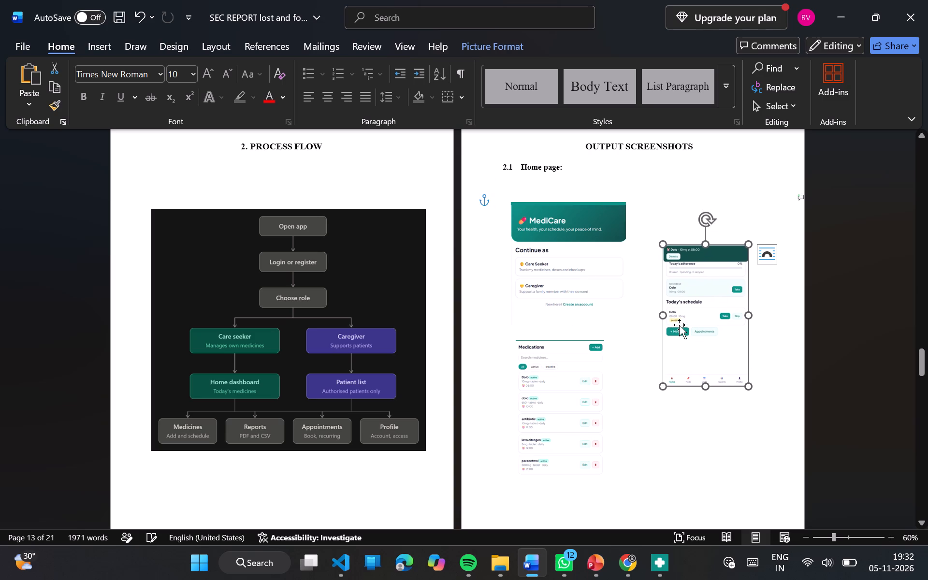
{"action": "left_click", "coordinate": [667, 439]}
Nudge the Medications screenshot slightly right and down beneath the MediCare screenshot.
{"action": "scroll", "coordinate": [667, 439], "scroll_direction": "down", "scroll_amount": 1}
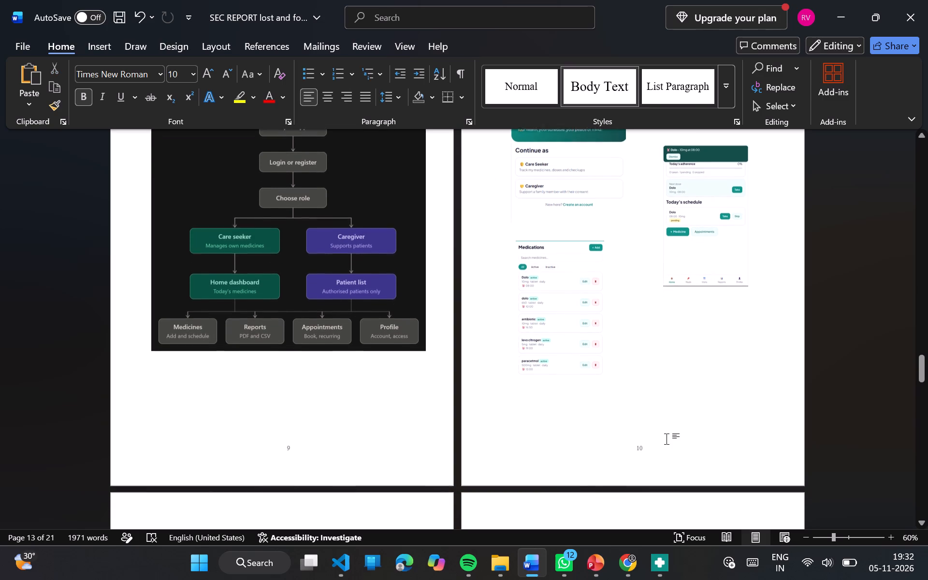
{"action": "scroll", "coordinate": [667, 439], "scroll_direction": "down", "scroll_amount": 1}
{"action": "left_click_drag", "start_coordinate": [558, 363], "coordinate": [569, 373]}
{"action": "left_click", "coordinate": [665, 375]}
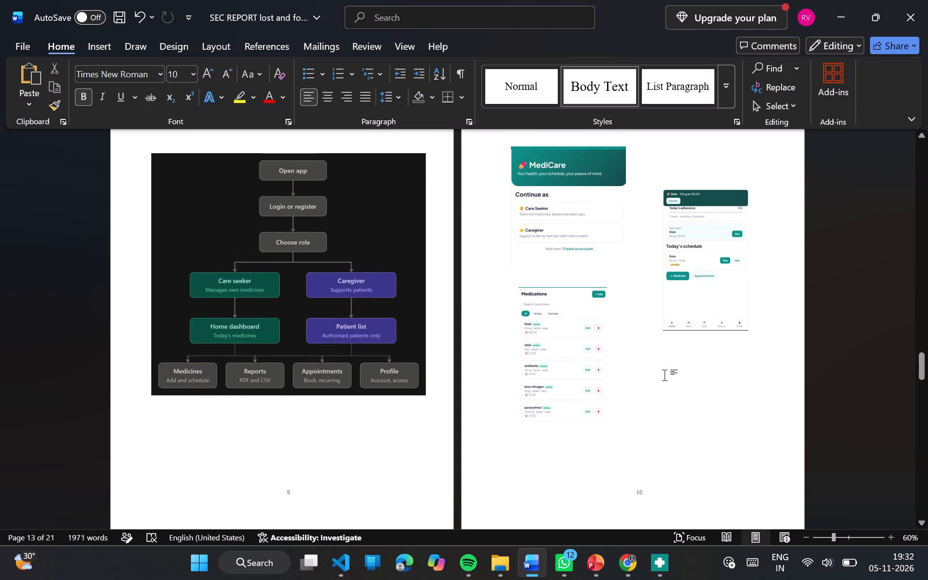
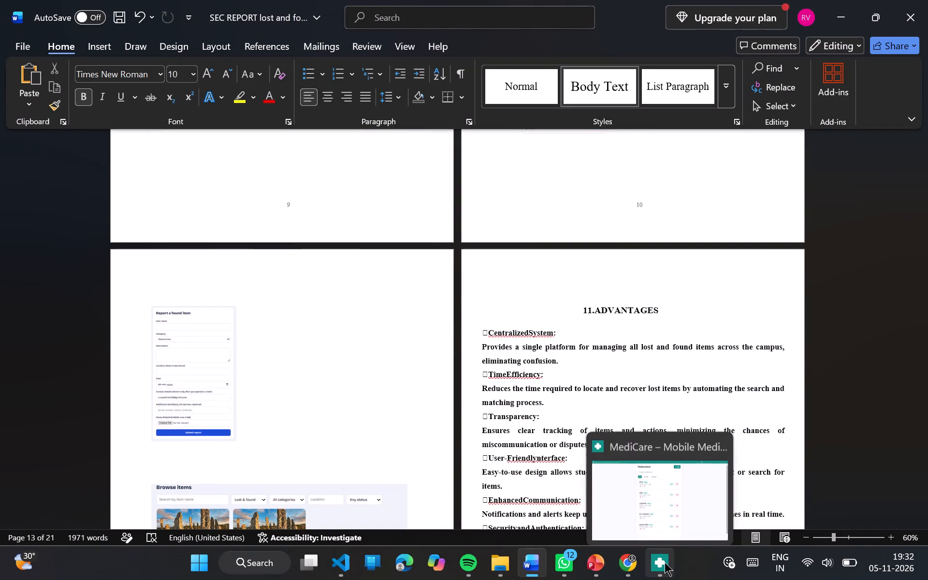
In the MediCare app, open the Adherence reports page and capture its area from the heading to below Download CSV as a screenshot.
{"action": "left_click", "coordinate": [665, 562]}
{"action": "scroll", "coordinate": [519, 504], "scroll_direction": "down", "scroll_amount": 2}
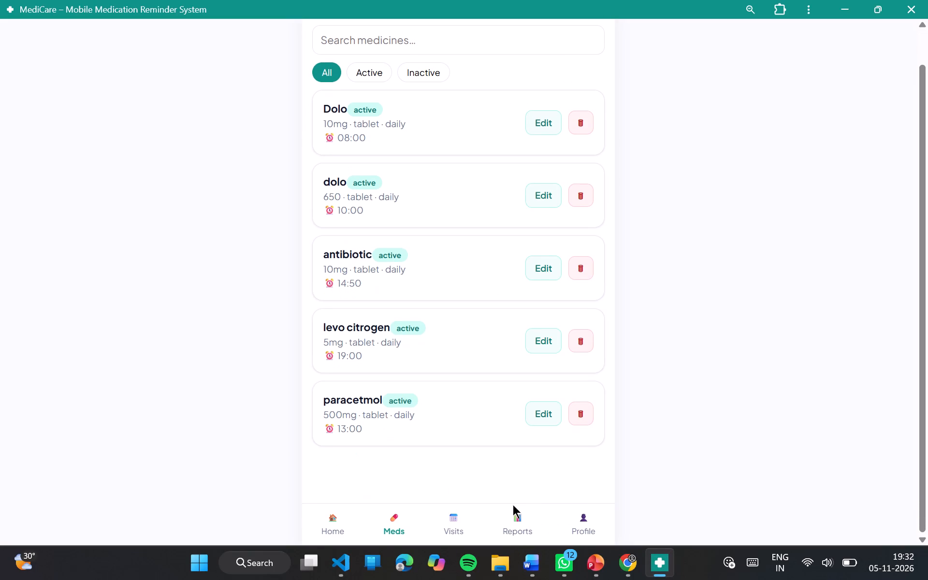
{"action": "left_click", "coordinate": [457, 520]}
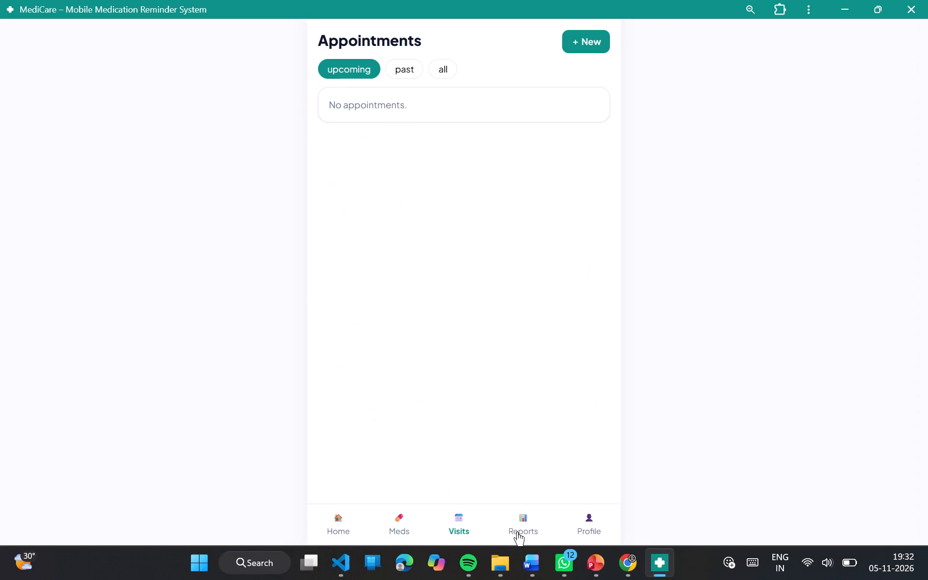
{"action": "left_click", "coordinate": [518, 531]}
{"action": "scroll", "coordinate": [439, 382], "scroll_direction": "up", "scroll_amount": 2}
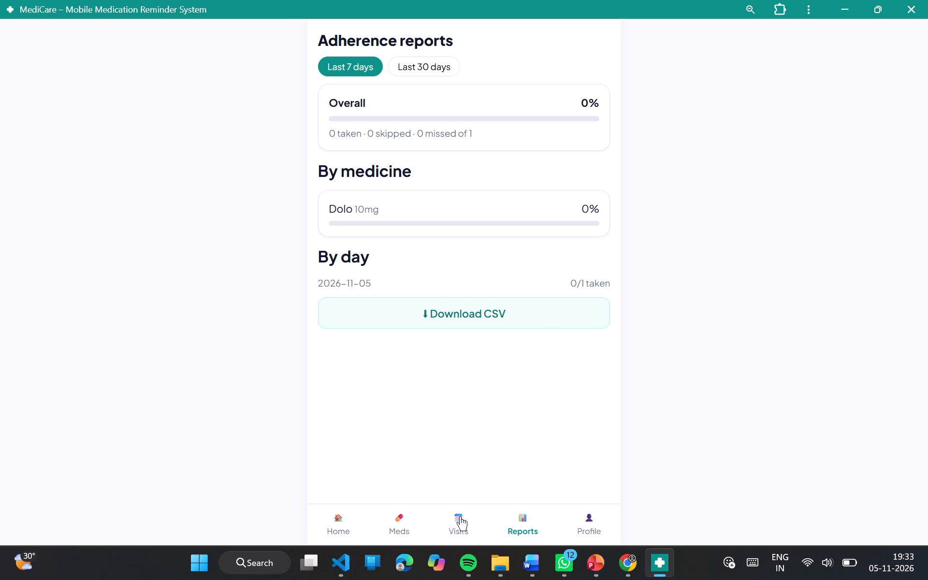
{"action": "scroll", "coordinate": [425, 482], "scroll_direction": "up", "scroll_amount": 1}
{"action": "key", "text": "shift+super+s"}
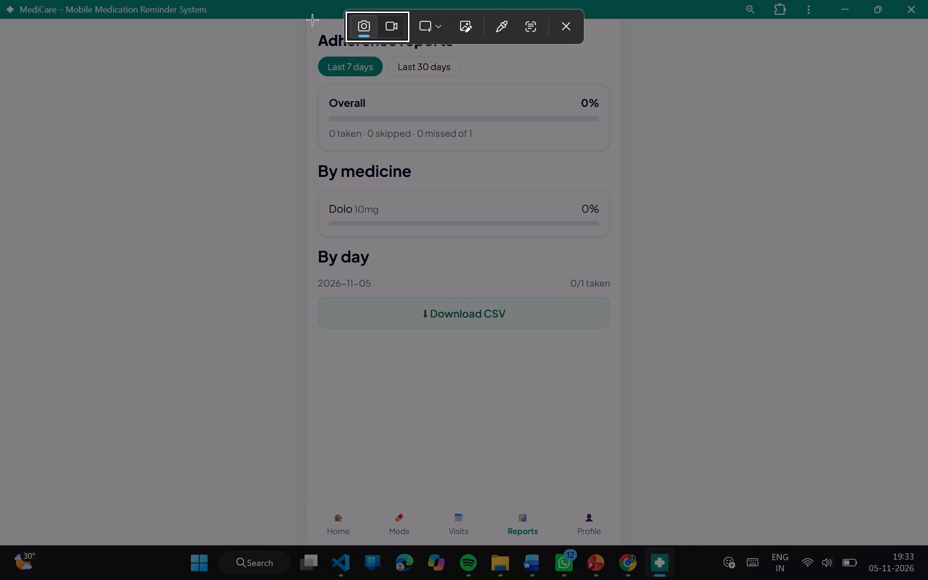
{"action": "left_click_drag", "start_coordinate": [312, 20], "coordinate": [622, 400]}
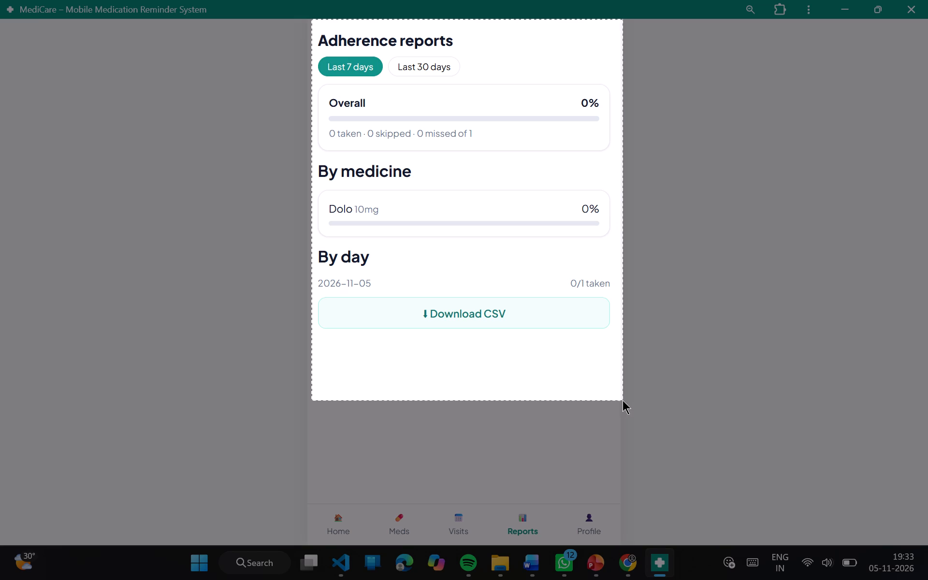
{"action": "left_click_drag", "start_coordinate": [622, 400], "coordinate": [614, 400]}
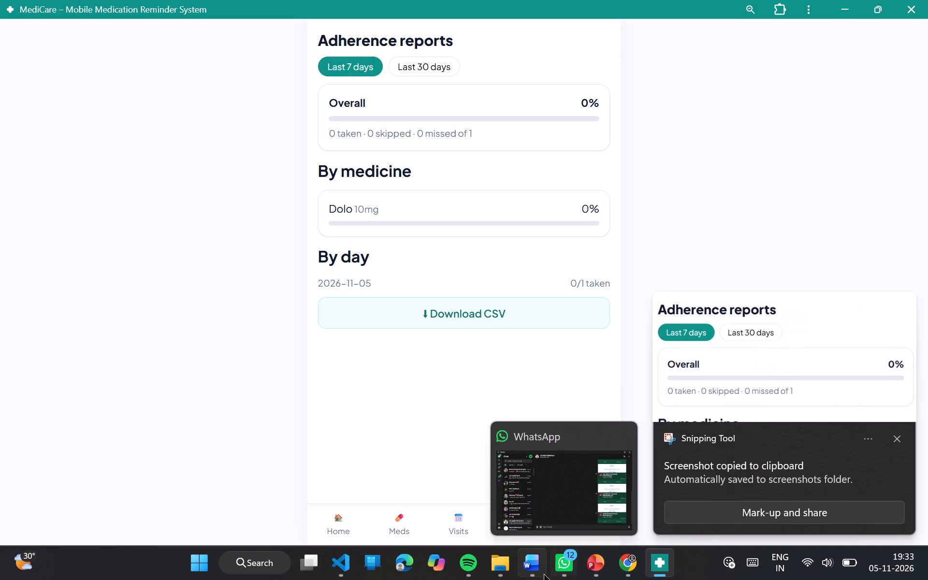
Back in the Word report, replace the "Report a found item" image on the page before Advantages with the captured Adherence reports screenshot.
{"action": "left_click", "coordinate": [536, 570]}
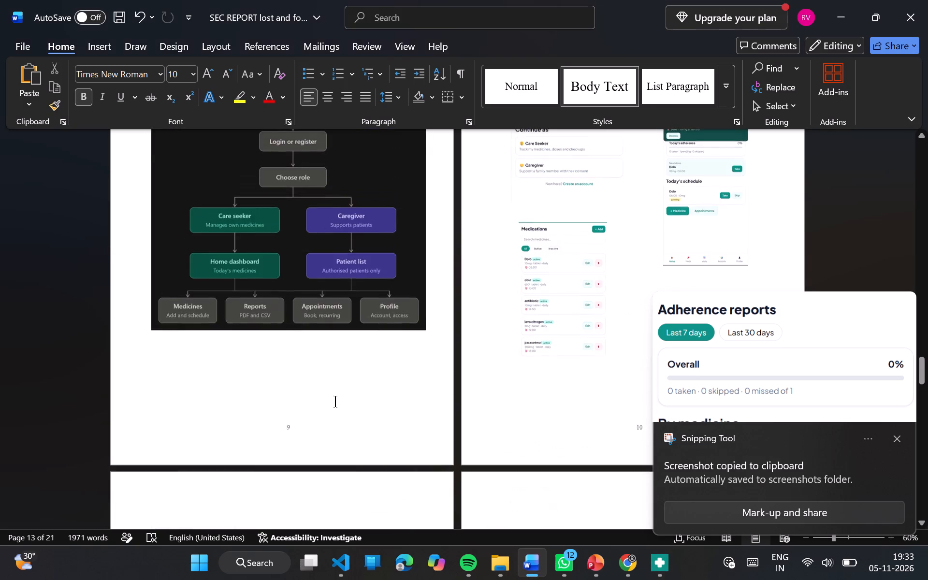
{"action": "left_click", "coordinate": [166, 385]}
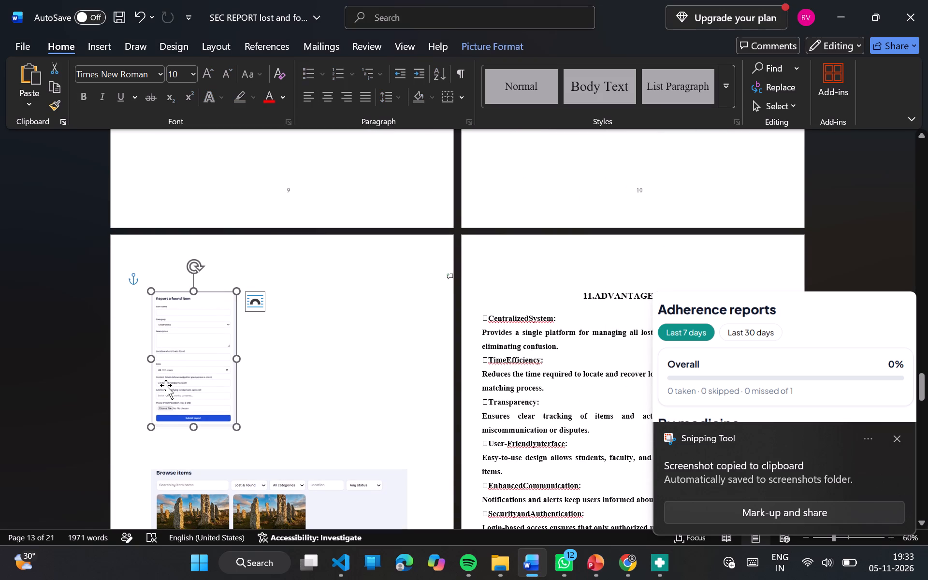
{"action": "key", "text": "Delete"}
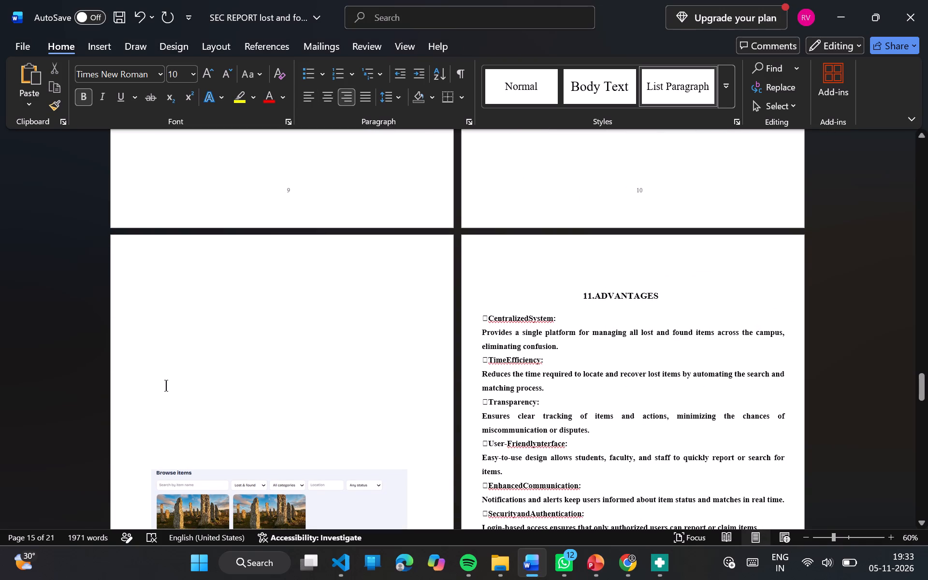
{"action": "key", "text": "BackSpace"}
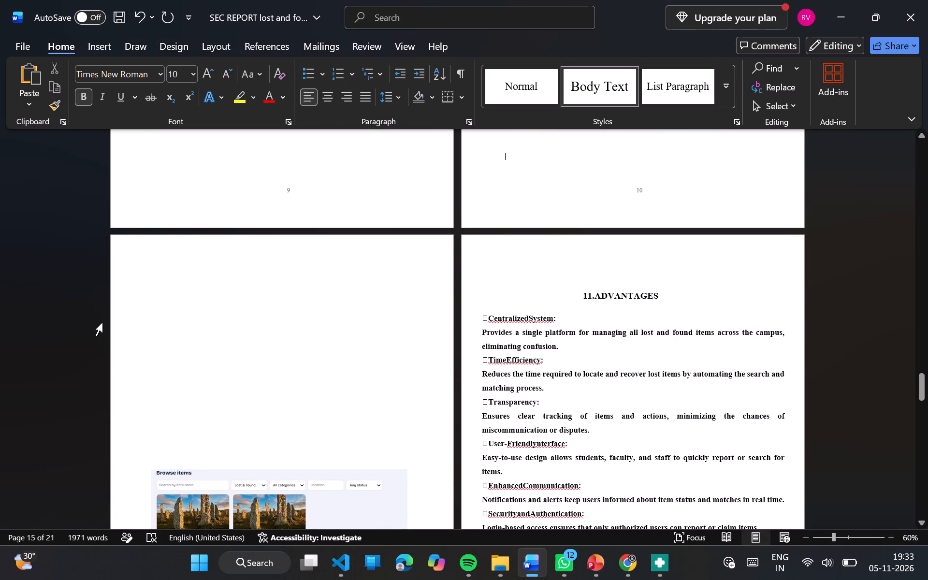
{"action": "left_click", "coordinate": [144, 287]}
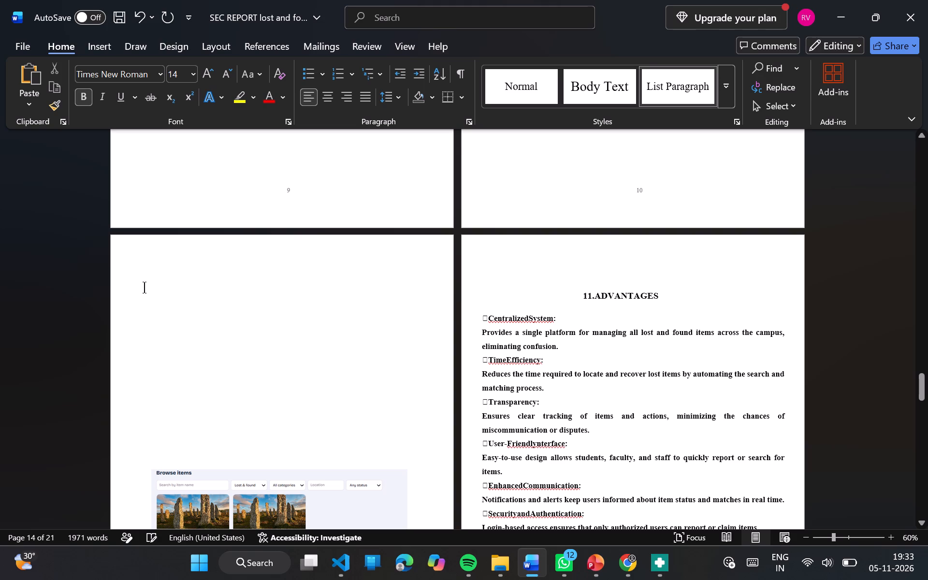
{"action": "key", "text": "ctrl+v"}
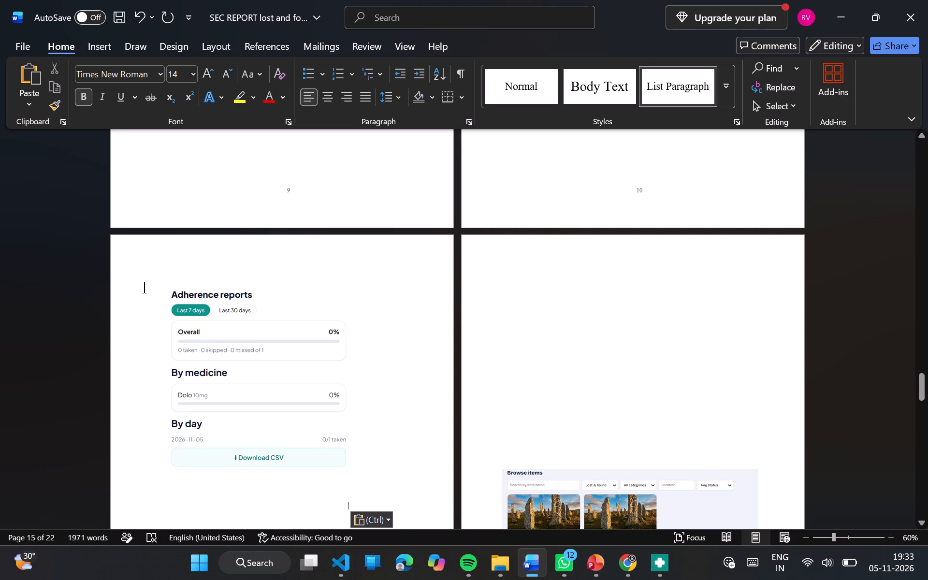
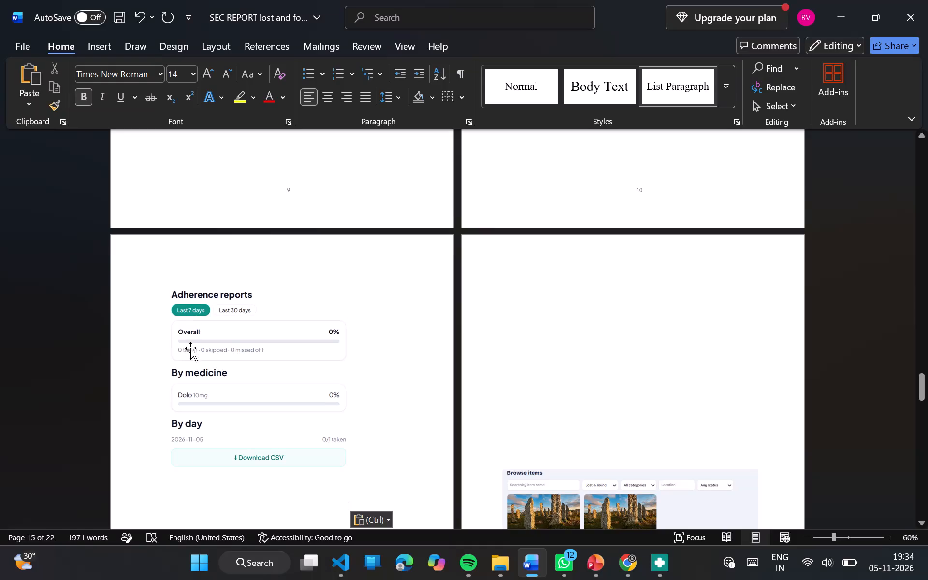
Set the Adherence reports screenshot to Top and Bottom wrapping with its position fixed on the page, and shrink it to clear the "Browse items" image.
{"action": "scroll", "coordinate": [210, 356], "scroll_direction": "down", "scroll_amount": 1}
{"action": "left_click", "coordinate": [217, 346]}
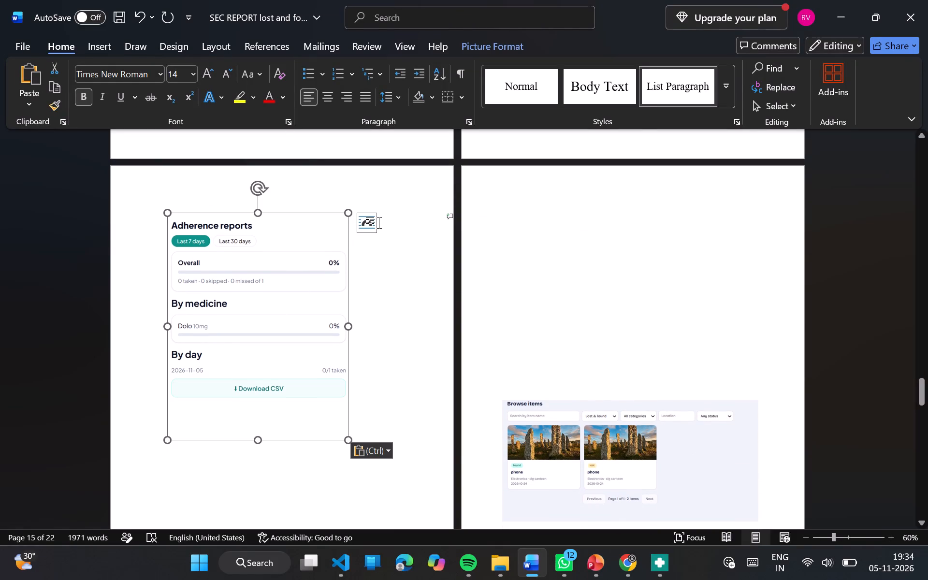
{"action": "left_click", "coordinate": [373, 223]}
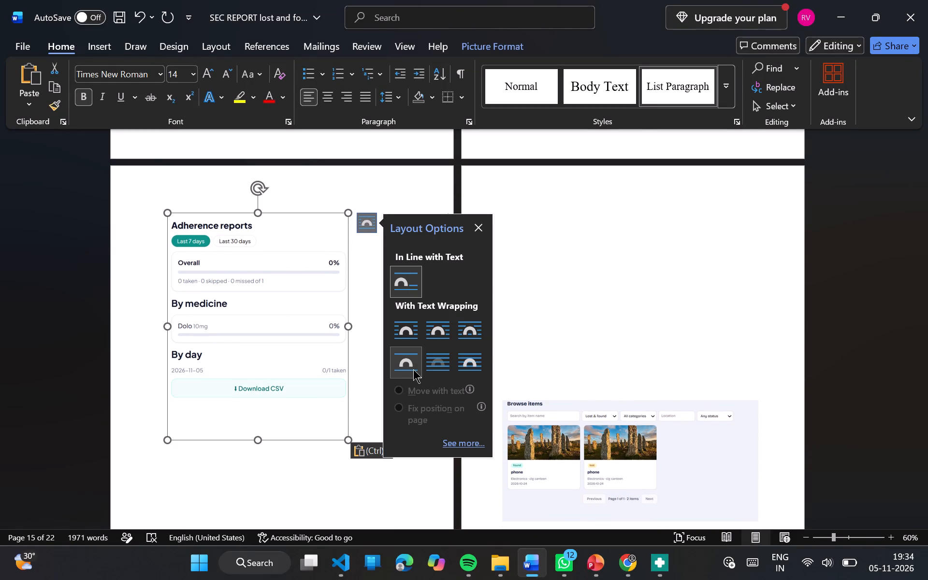
{"action": "left_click", "coordinate": [413, 369]}
{"action": "left_click", "coordinate": [399, 407]}
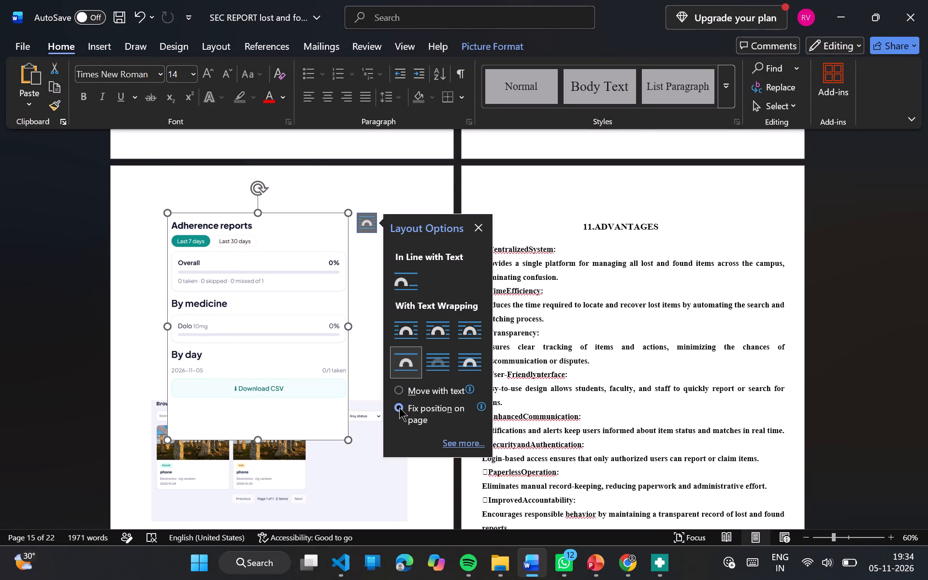
{"action": "left_click_drag", "start_coordinate": [344, 438], "coordinate": [316, 391]}
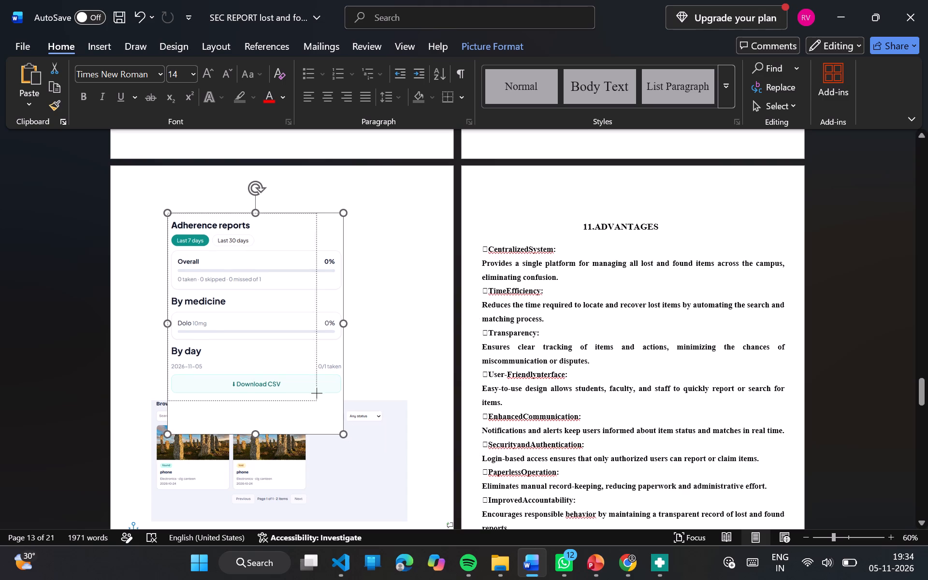
{"action": "left_click_drag", "start_coordinate": [316, 391], "coordinate": [269, 343]}
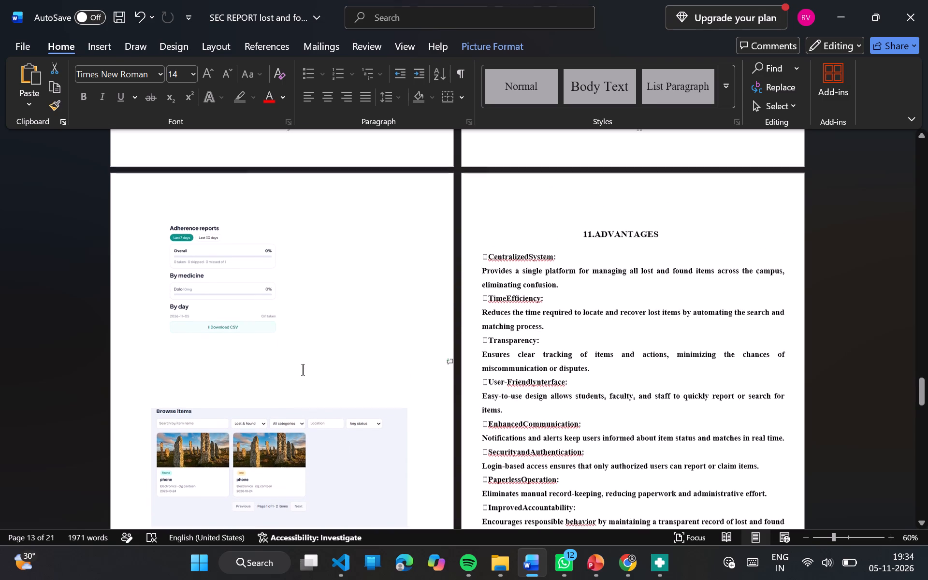
{"action": "left_click", "coordinate": [327, 373]}
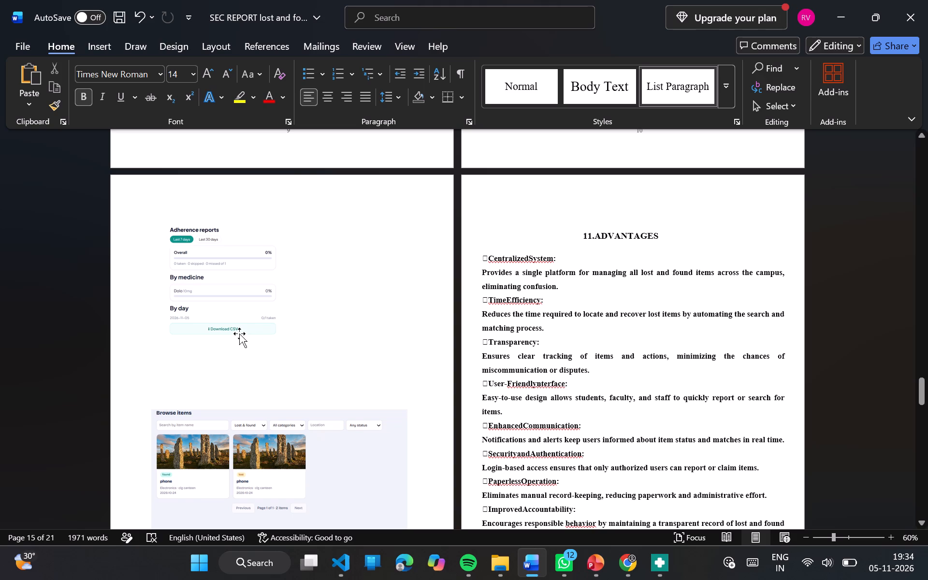
{"action": "scroll", "coordinate": [239, 333], "scroll_direction": "up", "scroll_amount": 1}
{"action": "scroll", "coordinate": [239, 333], "scroll_direction": "down", "scroll_amount": 1}
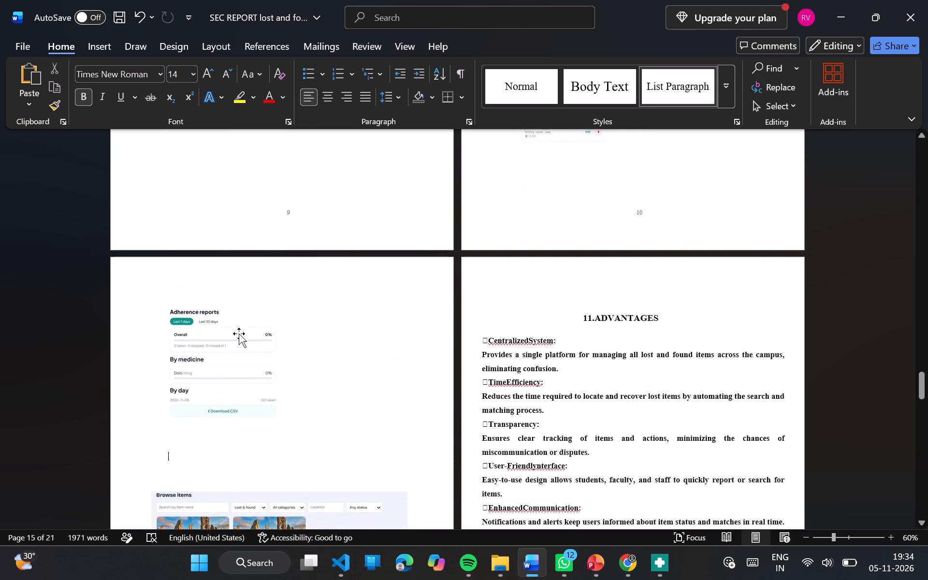
{"action": "scroll", "coordinate": [239, 333], "scroll_direction": "down", "scroll_amount": 7}
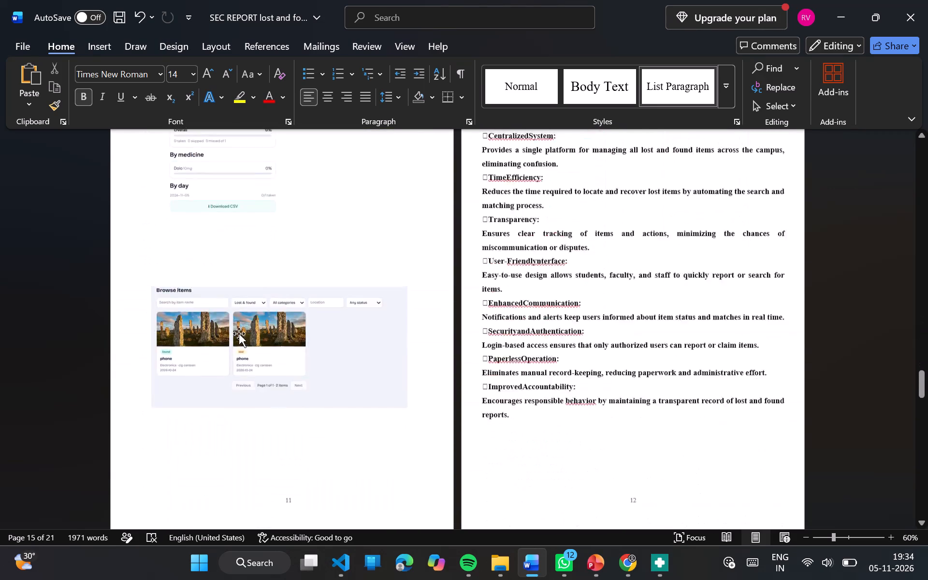
{"action": "scroll", "coordinate": [239, 333], "scroll_direction": "down", "scroll_amount": 1}
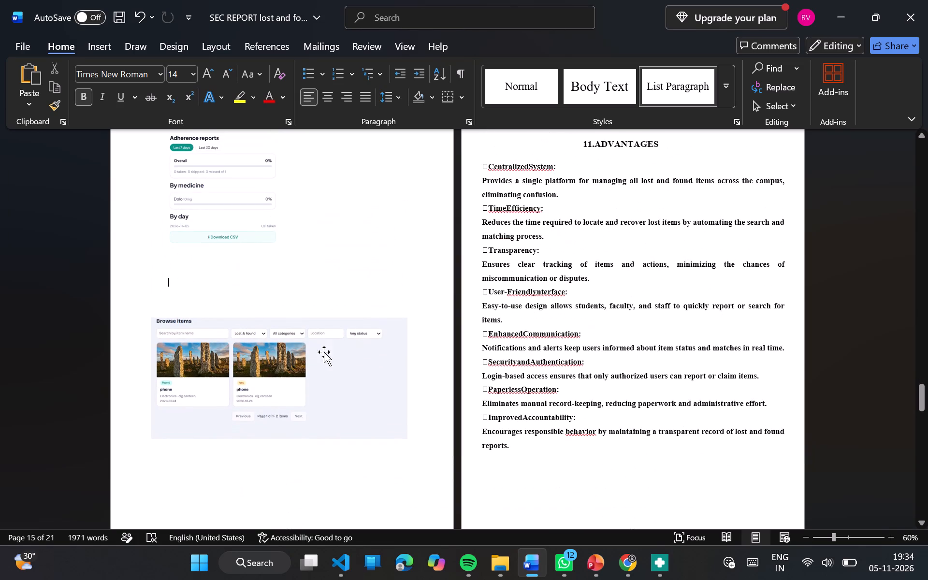
{"action": "left_click", "coordinate": [334, 362]}
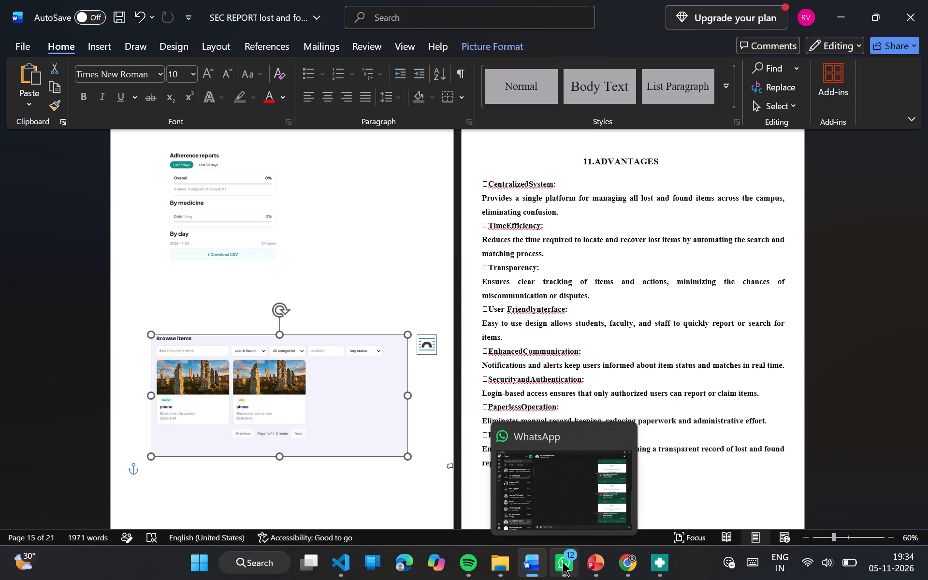